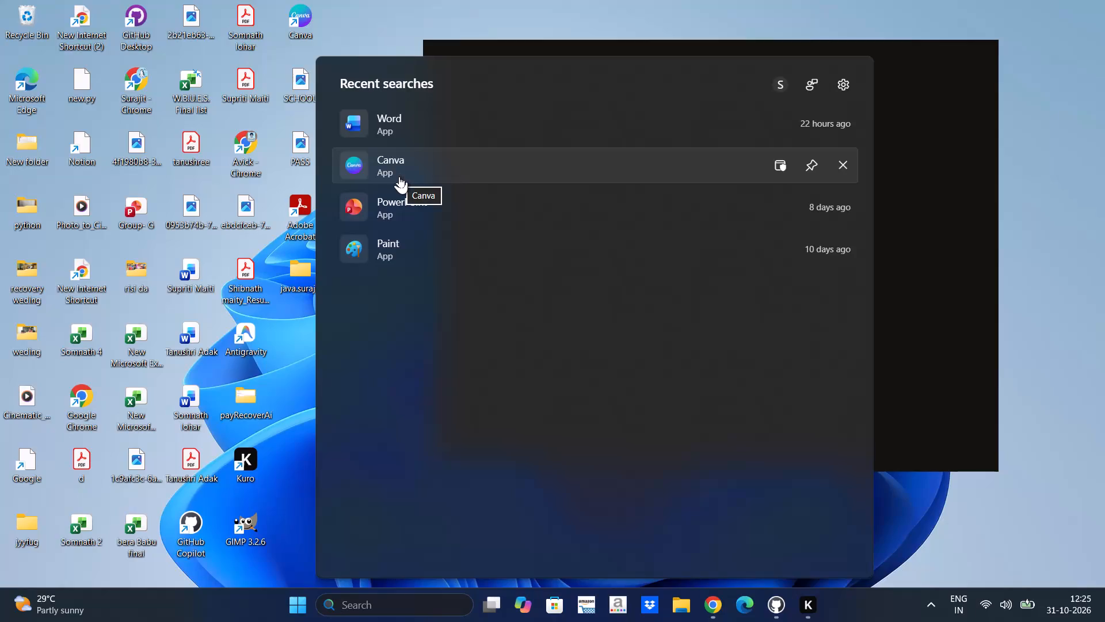
Launch Canva from the recent searches and maximize its window.
{"action": "left_click", "coordinate": [399, 176]}
{"action": "double_click", "coordinate": [399, 176]}
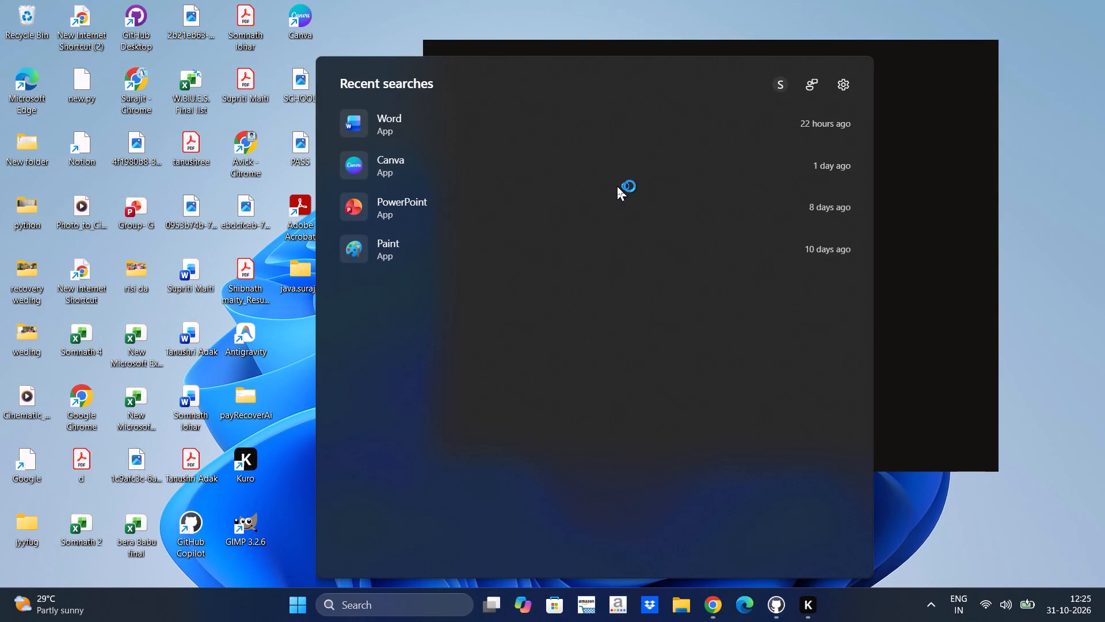
{"action": "left_click", "coordinate": [353, 173]}
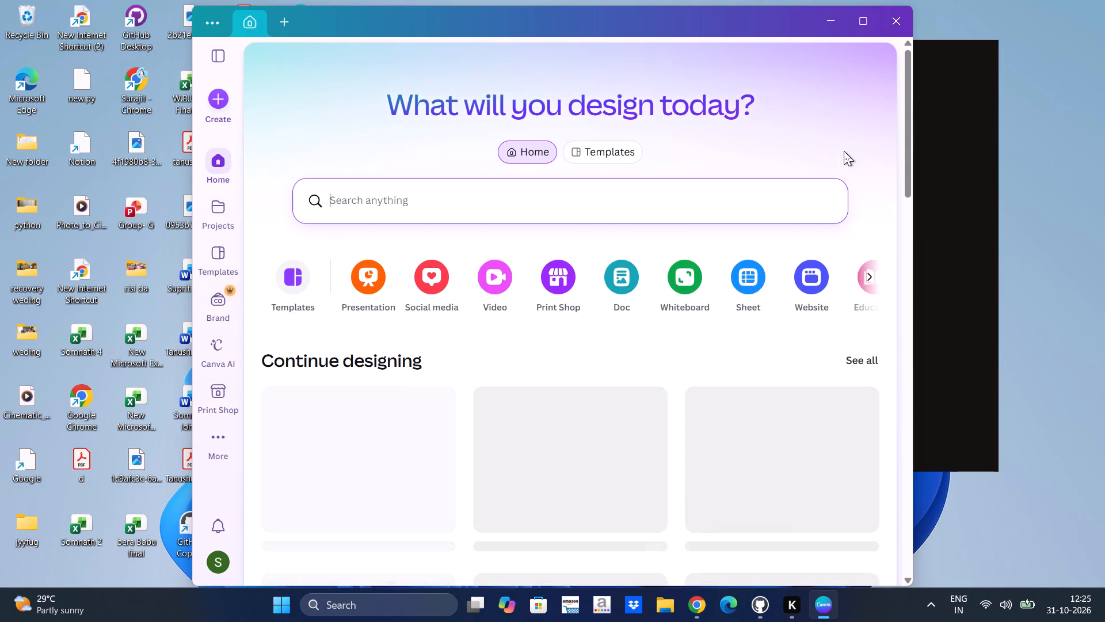
{"action": "left_click", "coordinate": [856, 31]}
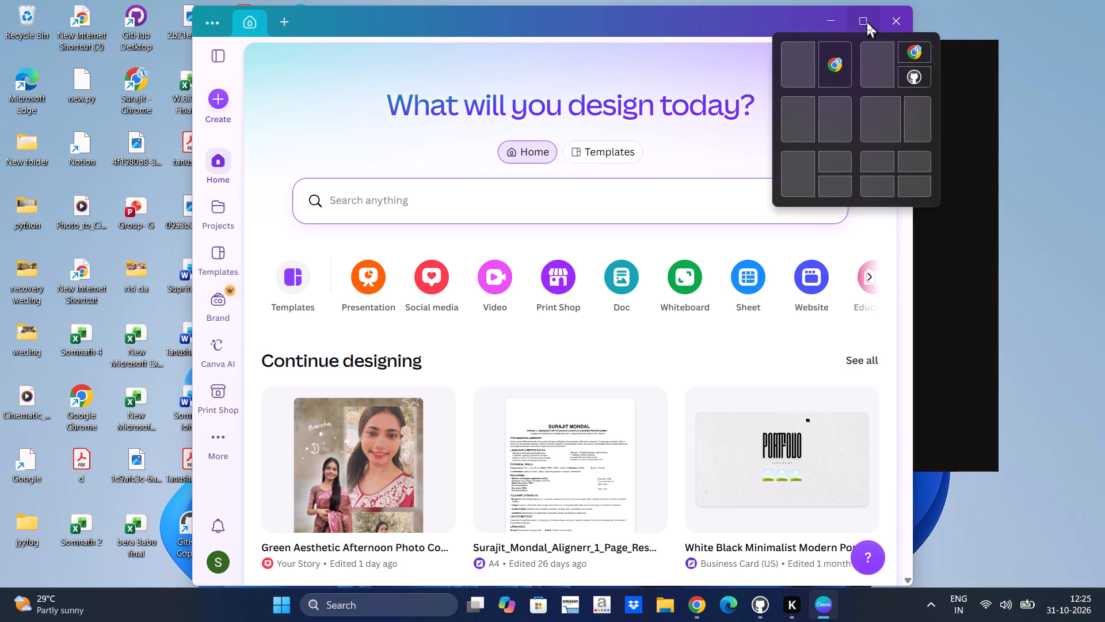
{"action": "left_click", "coordinate": [868, 22]}
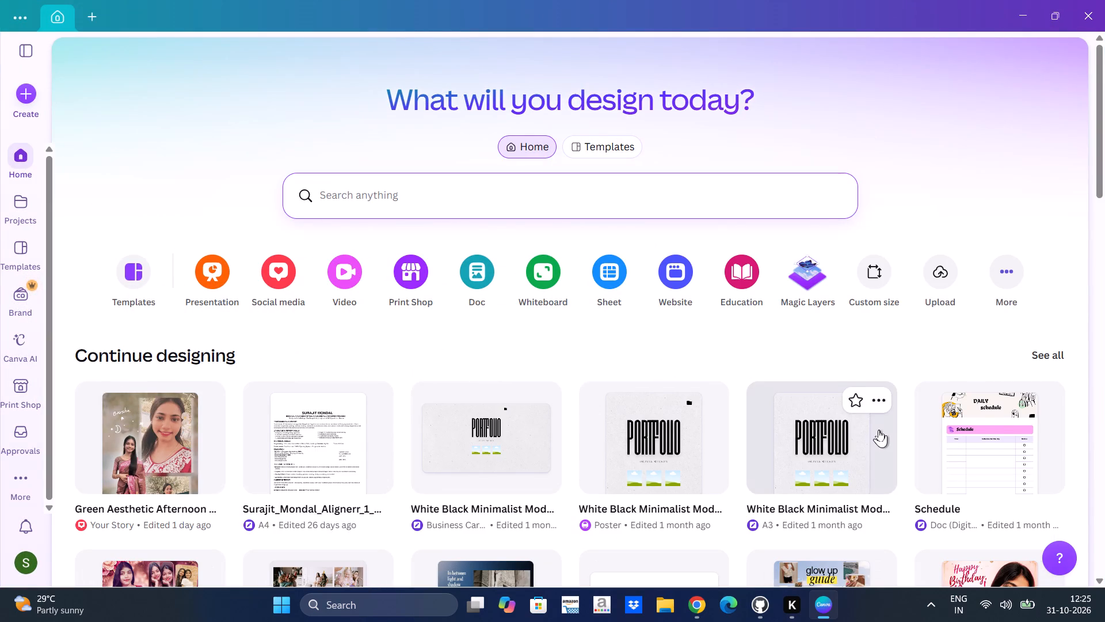
Open the Minimalist Neutral Beige Tan Moodboard Photo Collage template from the home page's suggested templates for customising.
{"action": "scroll", "coordinate": [879, 430], "scroll_direction": "down", "scroll_amount": 4}
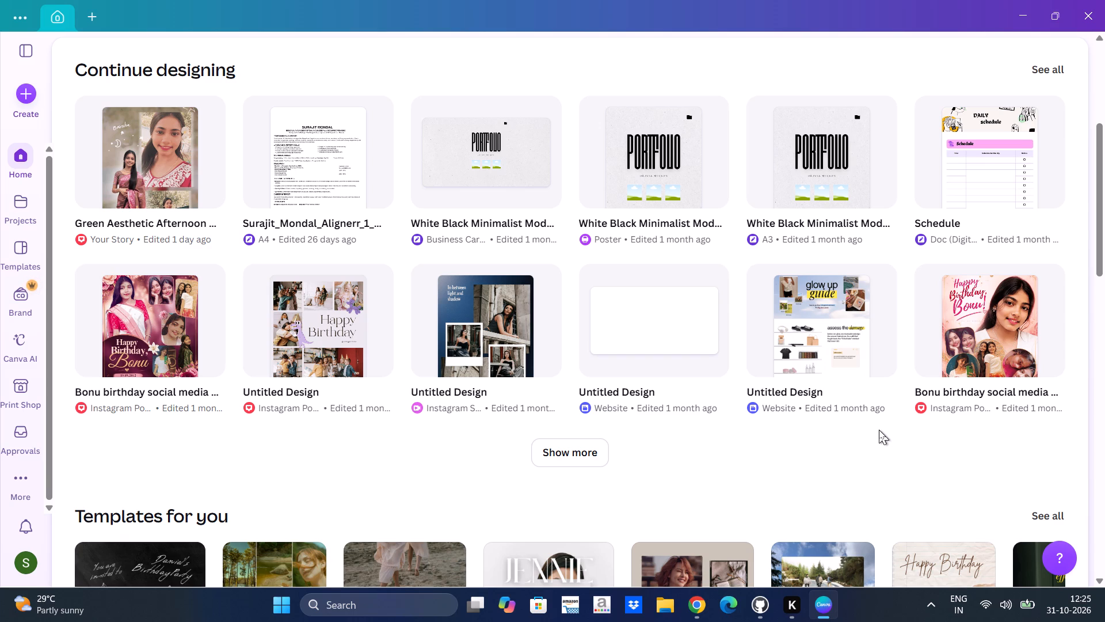
{"action": "scroll", "coordinate": [879, 430], "scroll_direction": "up", "scroll_amount": 3}
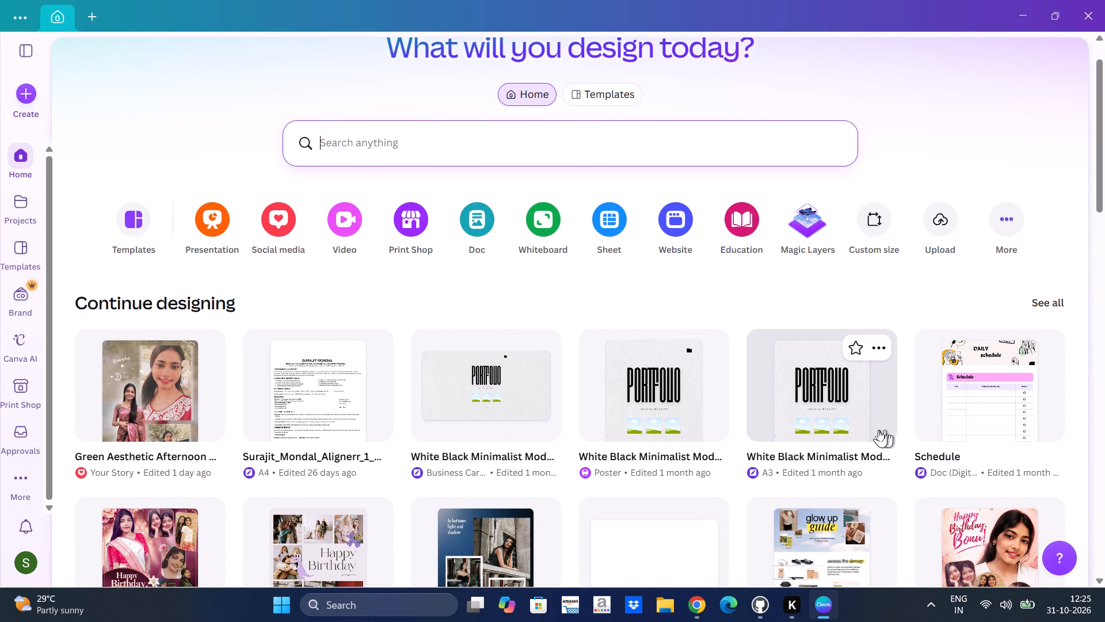
{"action": "scroll", "coordinate": [879, 430], "scroll_direction": "down", "scroll_amount": 6}
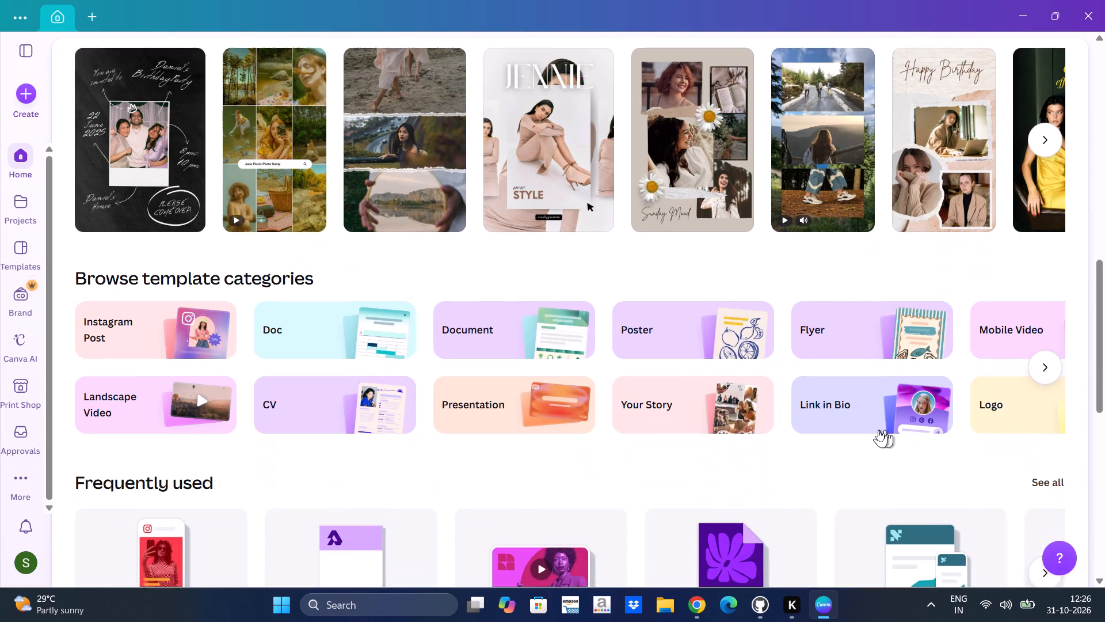
{"action": "scroll", "coordinate": [879, 430], "scroll_direction": "up", "scroll_amount": 4}
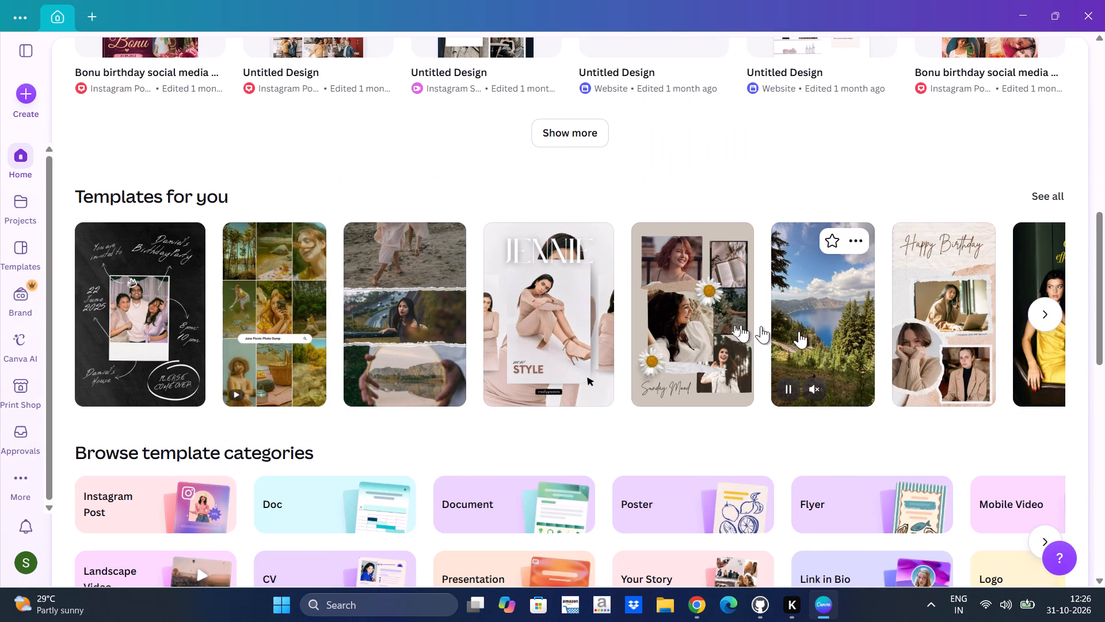
{"action": "left_click", "coordinate": [696, 329]}
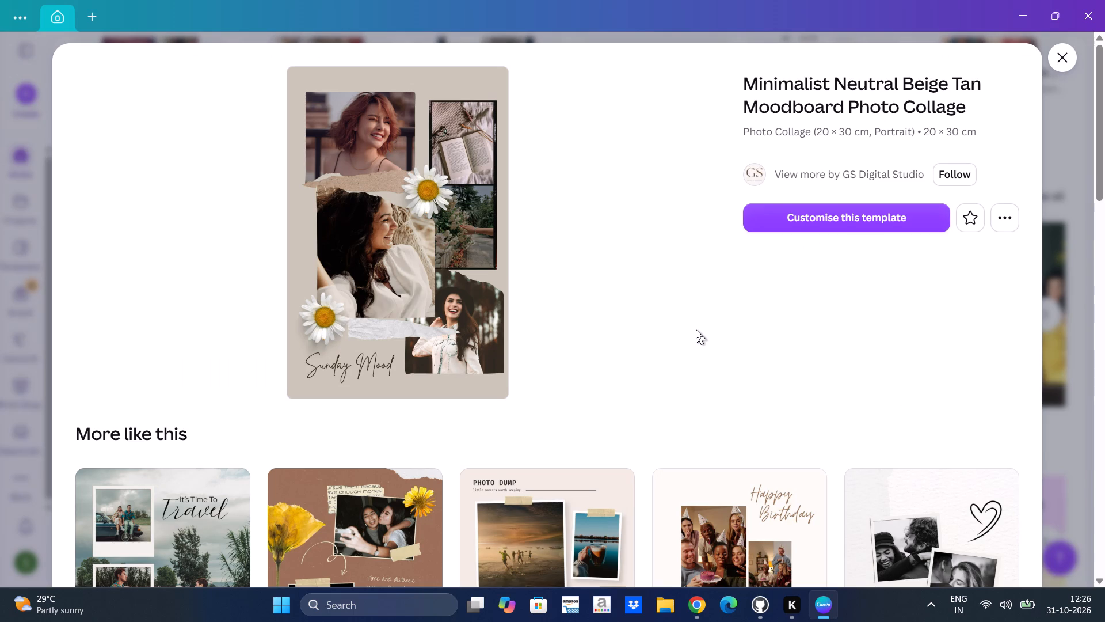
{"action": "left_click", "coordinate": [827, 224]}
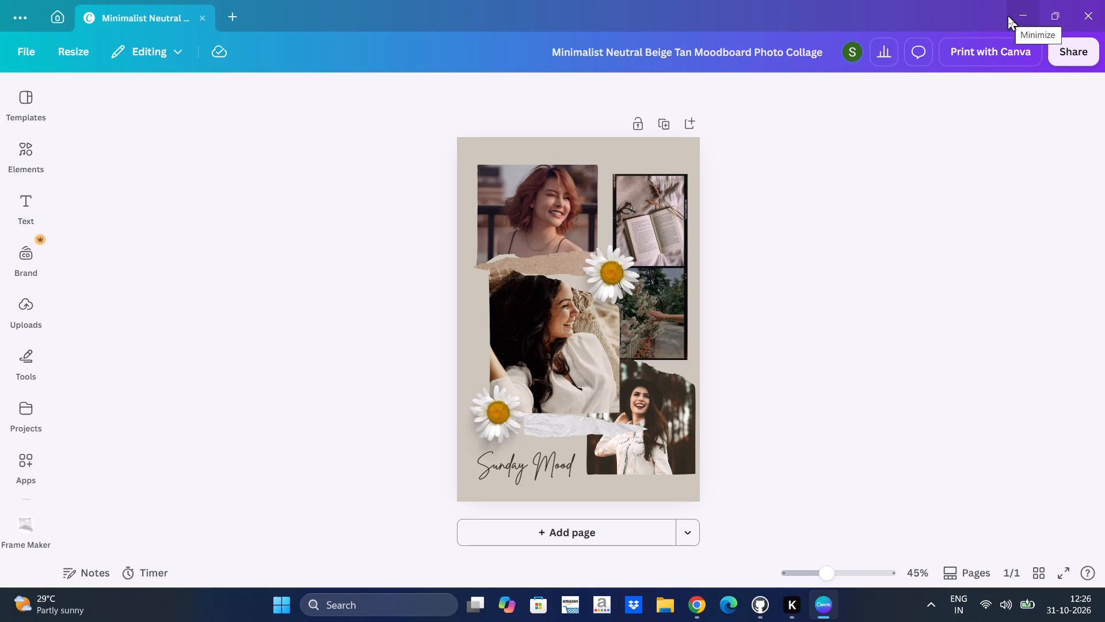
Create a new Email design in a separate tab and dismiss its introduction to start designing.
{"action": "left_click", "coordinate": [224, 16]}
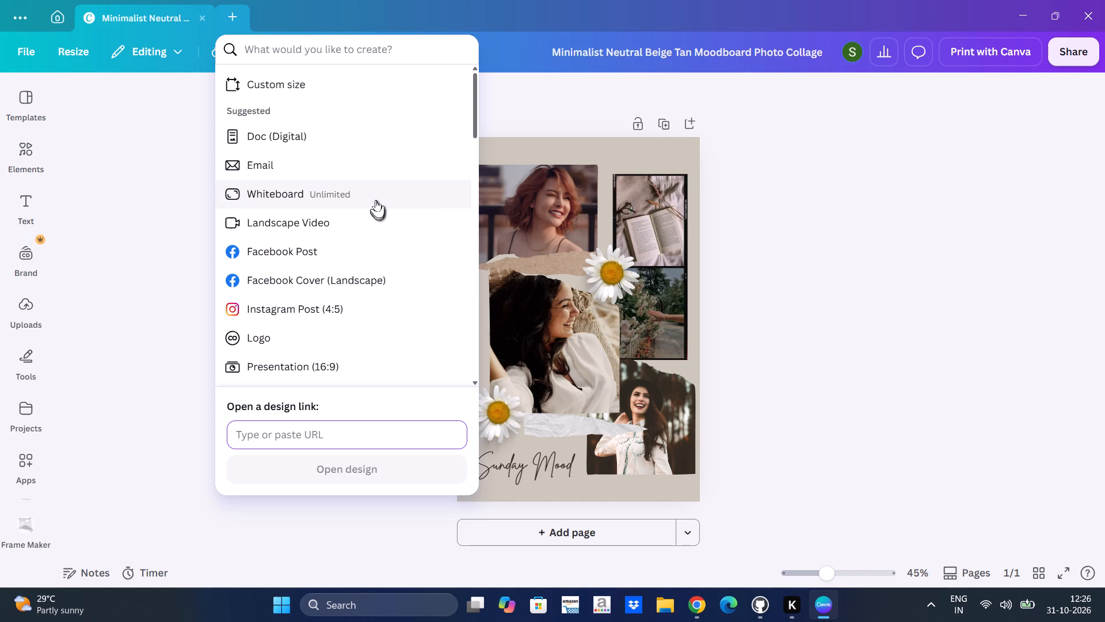
{"action": "left_click", "coordinate": [364, 165]}
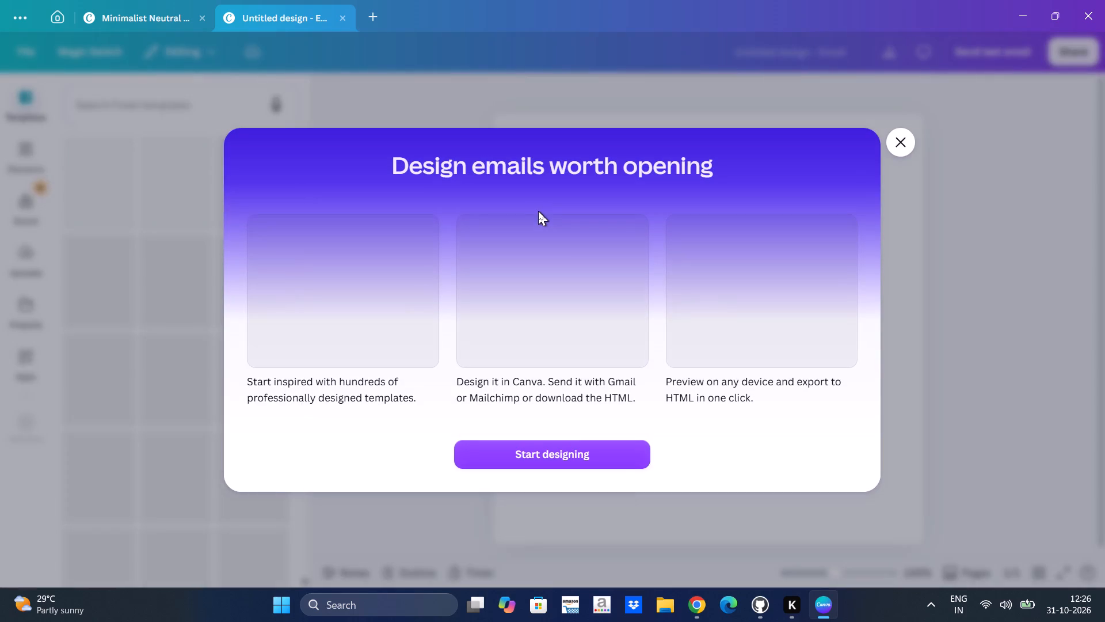
{"action": "left_click", "coordinate": [600, 454]}
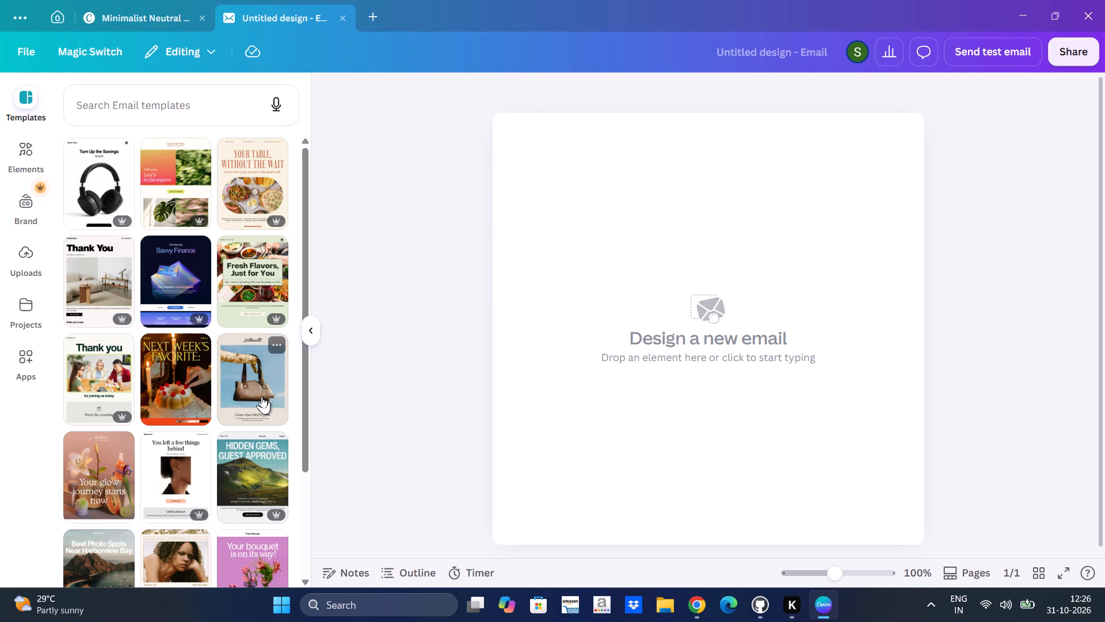
Find the dark blue "Save your seat before it fills up" email template and apply it to the blank email.
{"action": "scroll", "coordinate": [262, 396], "scroll_direction": "down", "scroll_amount": 5}
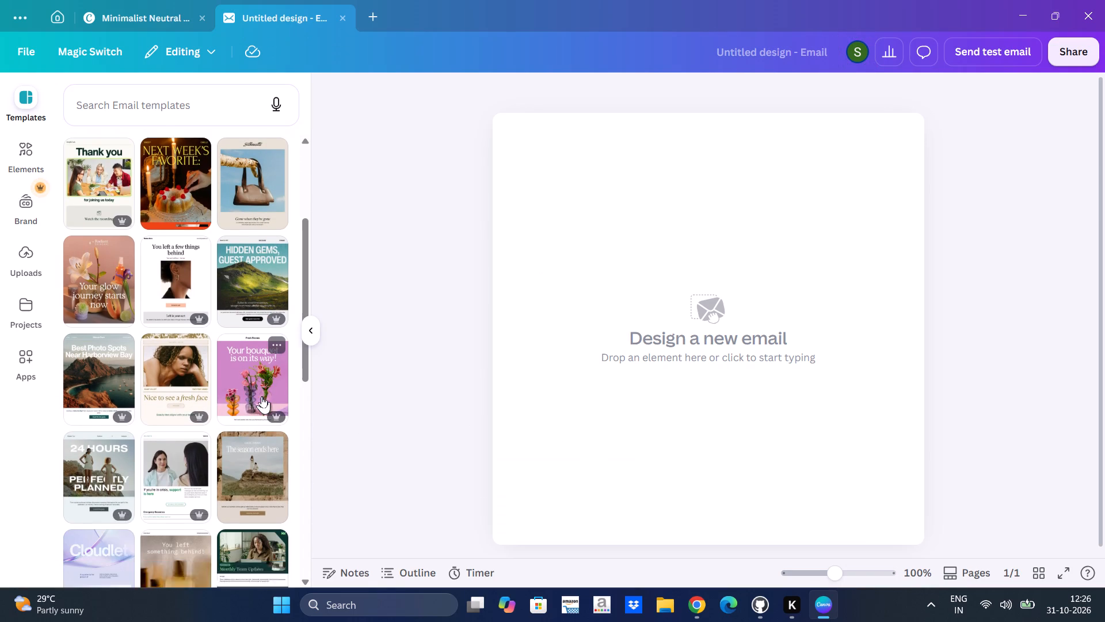
{"action": "scroll", "coordinate": [262, 396], "scroll_direction": "down", "scroll_amount": 2}
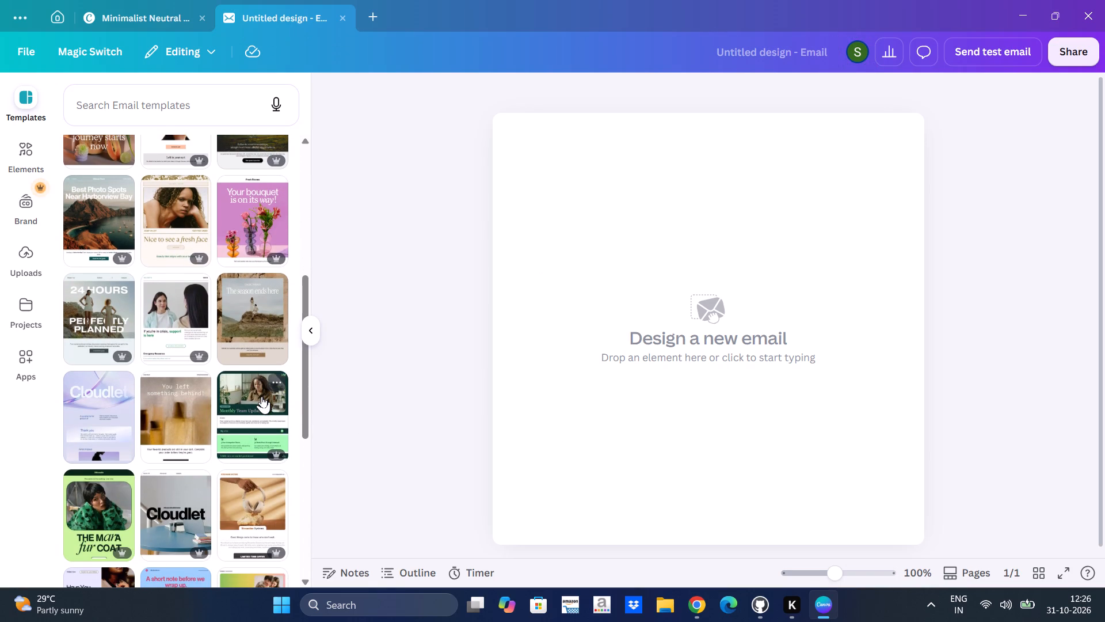
{"action": "scroll", "coordinate": [218, 392], "scroll_direction": "down", "scroll_amount": 5}
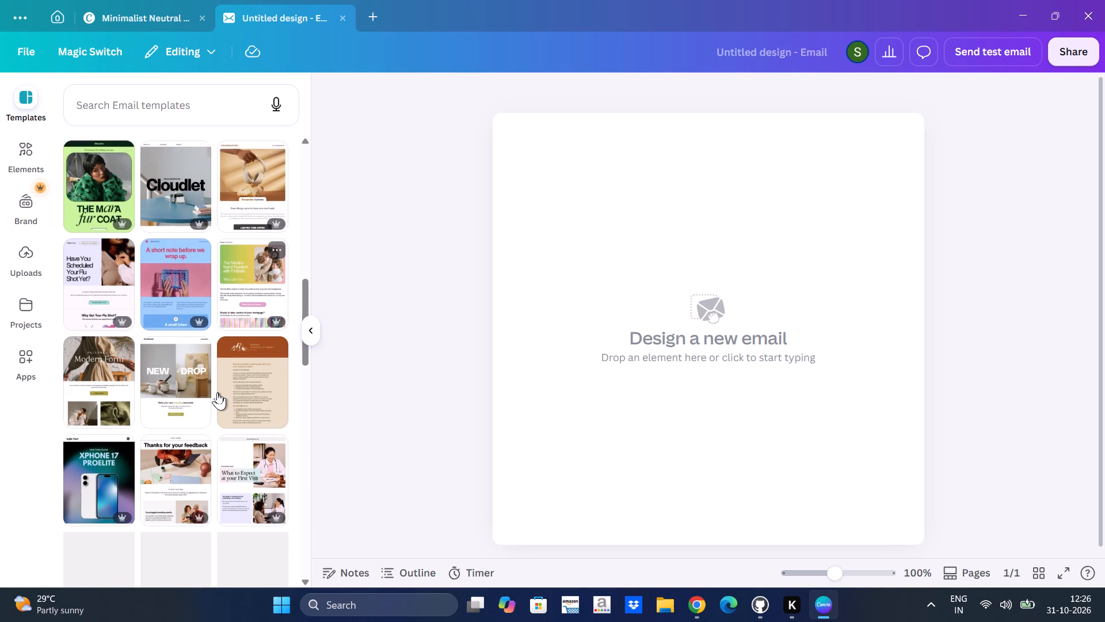
{"action": "scroll", "coordinate": [218, 392], "scroll_direction": "down", "scroll_amount": 1}
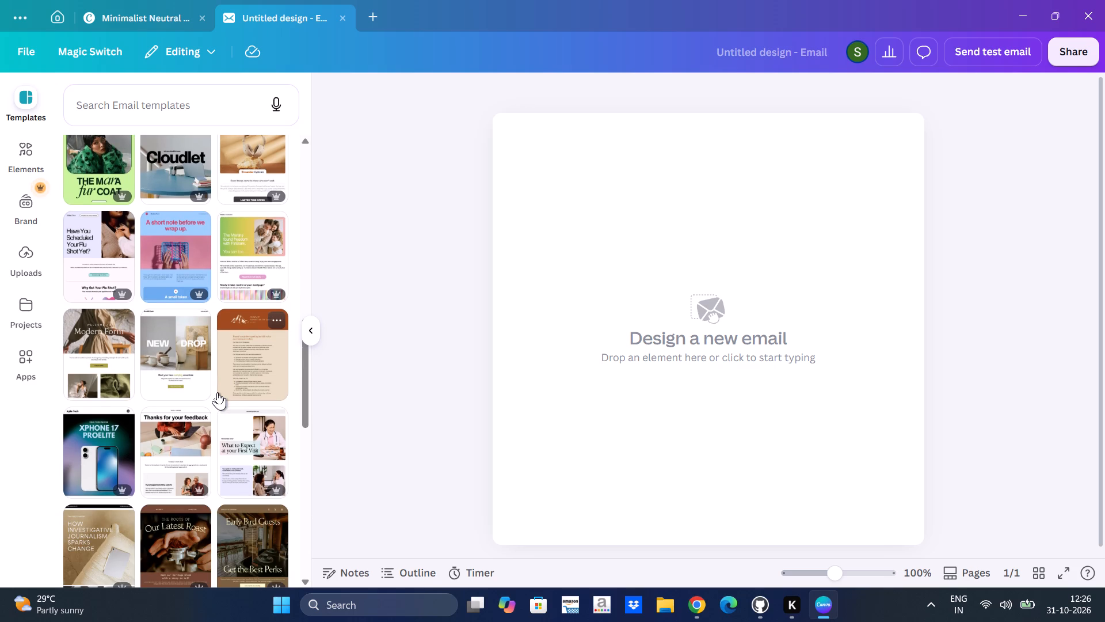
{"action": "scroll", "coordinate": [218, 392], "scroll_direction": "down", "scroll_amount": 10}
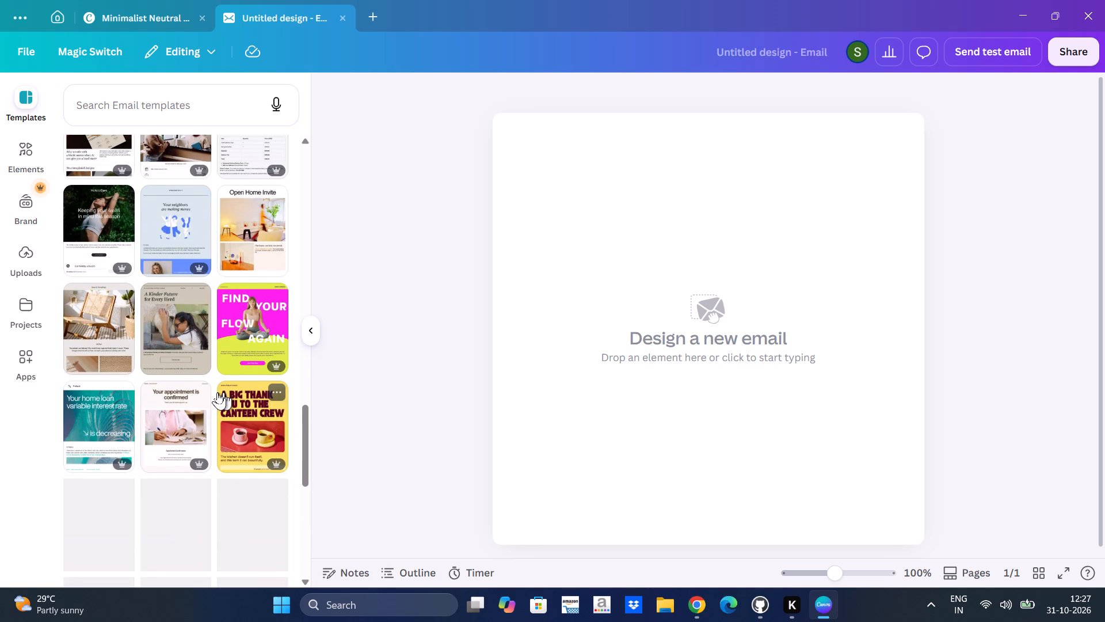
{"action": "scroll", "coordinate": [218, 392], "scroll_direction": "down", "scroll_amount": 3}
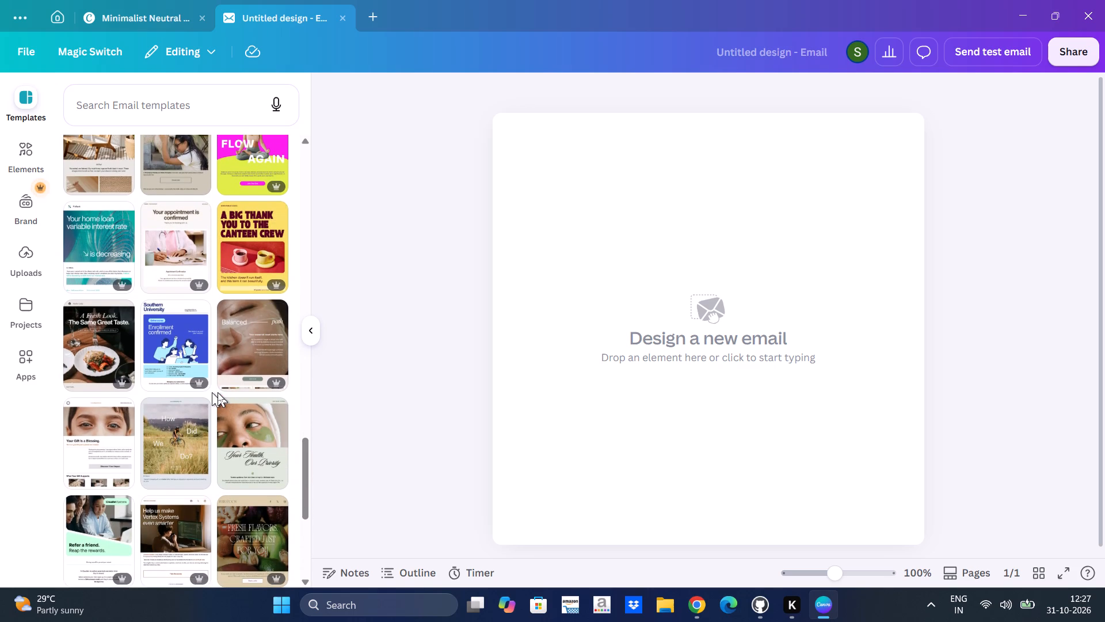
{"action": "scroll", "coordinate": [218, 392], "scroll_direction": "down", "scroll_amount": 3}
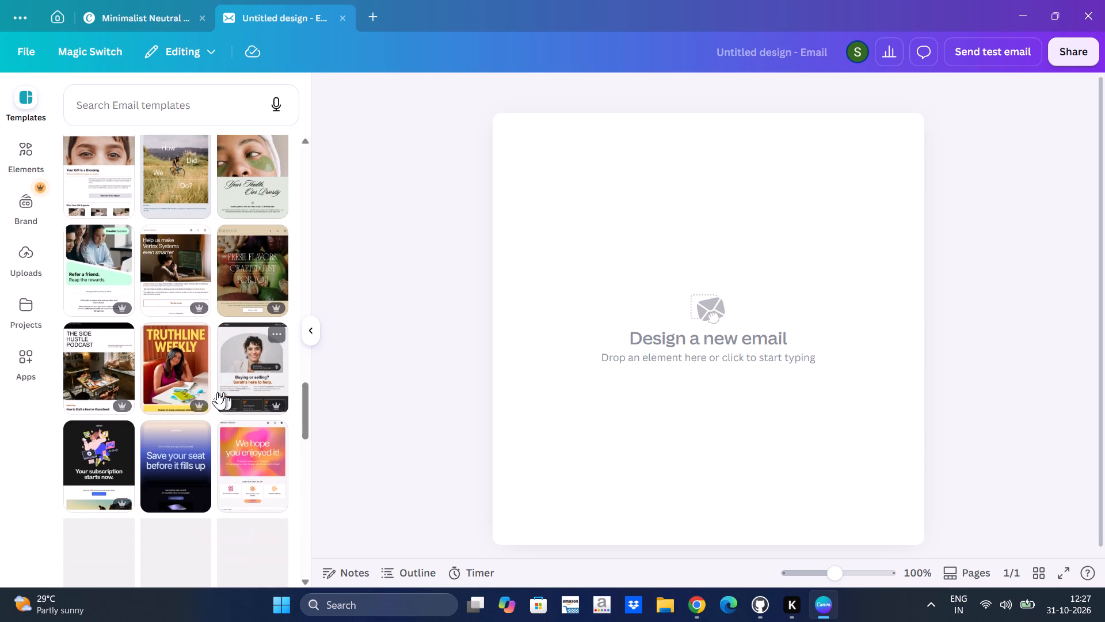
{"action": "scroll", "coordinate": [218, 392], "scroll_direction": "down", "scroll_amount": 3}
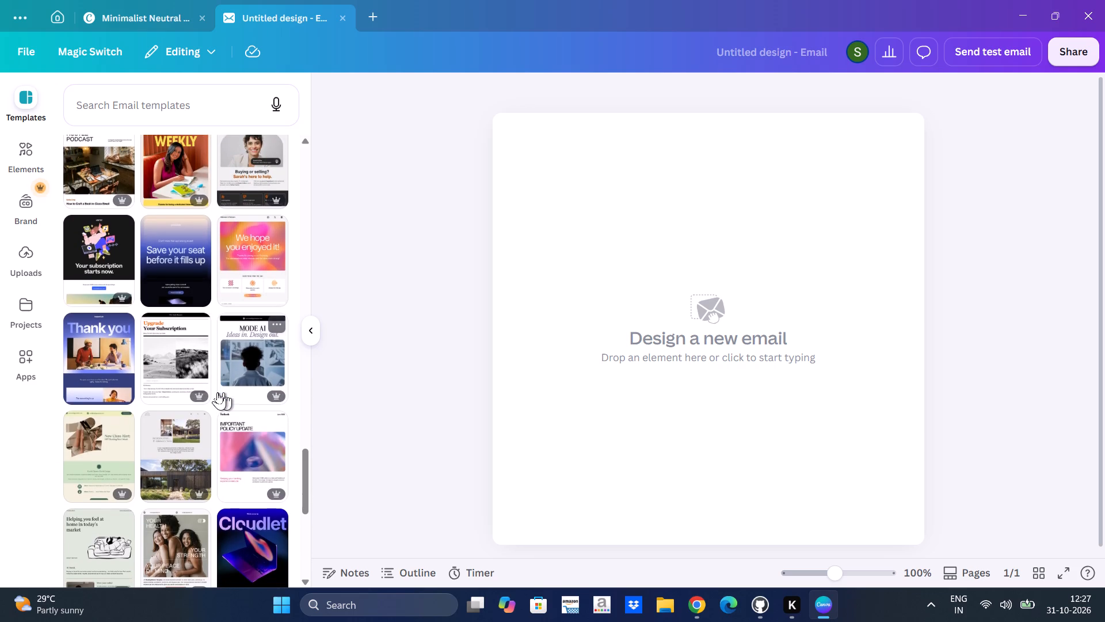
{"action": "left_click", "coordinate": [180, 271]}
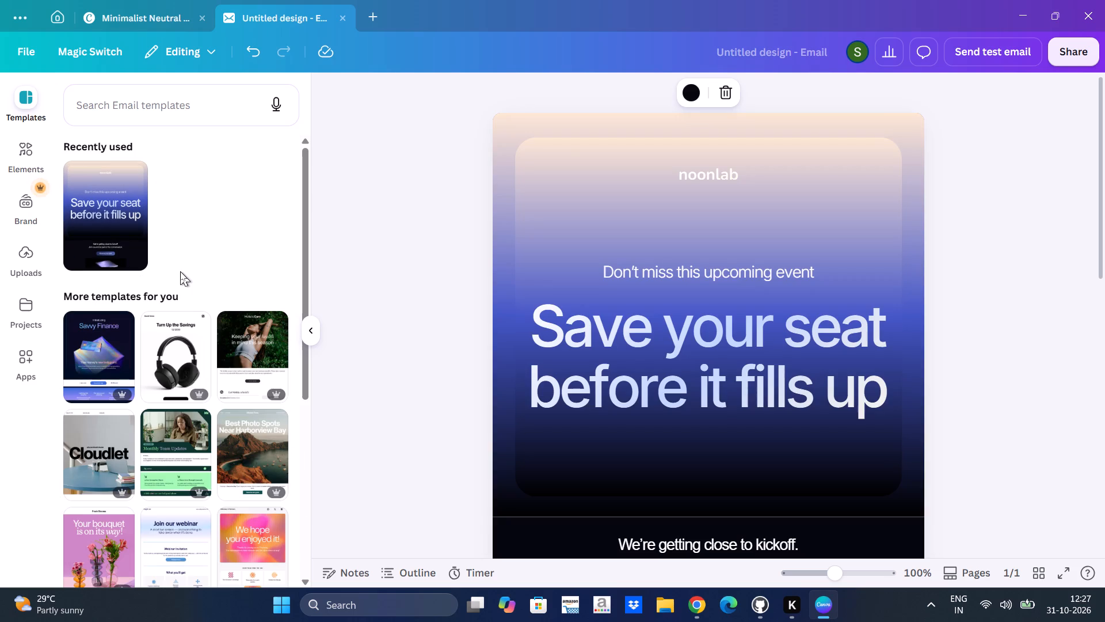
Replace the company name "noonlab Inc" in the email footer's copyright line with "surajit.dev", keeping the © sign and final period.
{"action": "scroll", "coordinate": [736, 299], "scroll_direction": "down", "scroll_amount": 4}
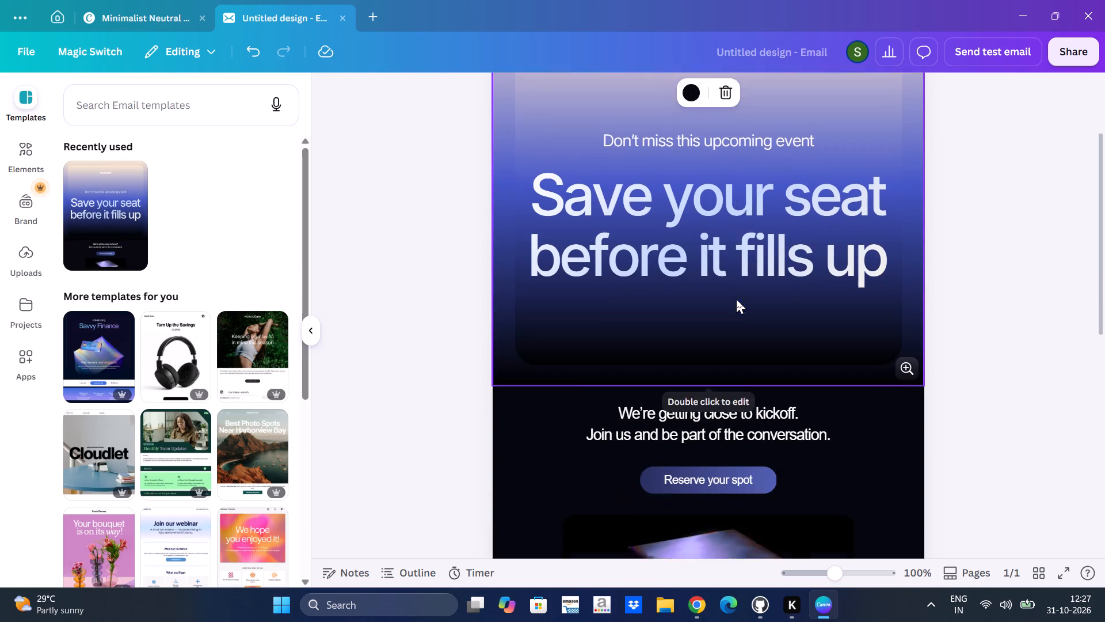
{"action": "scroll", "coordinate": [736, 299], "scroll_direction": "down", "scroll_amount": 7}
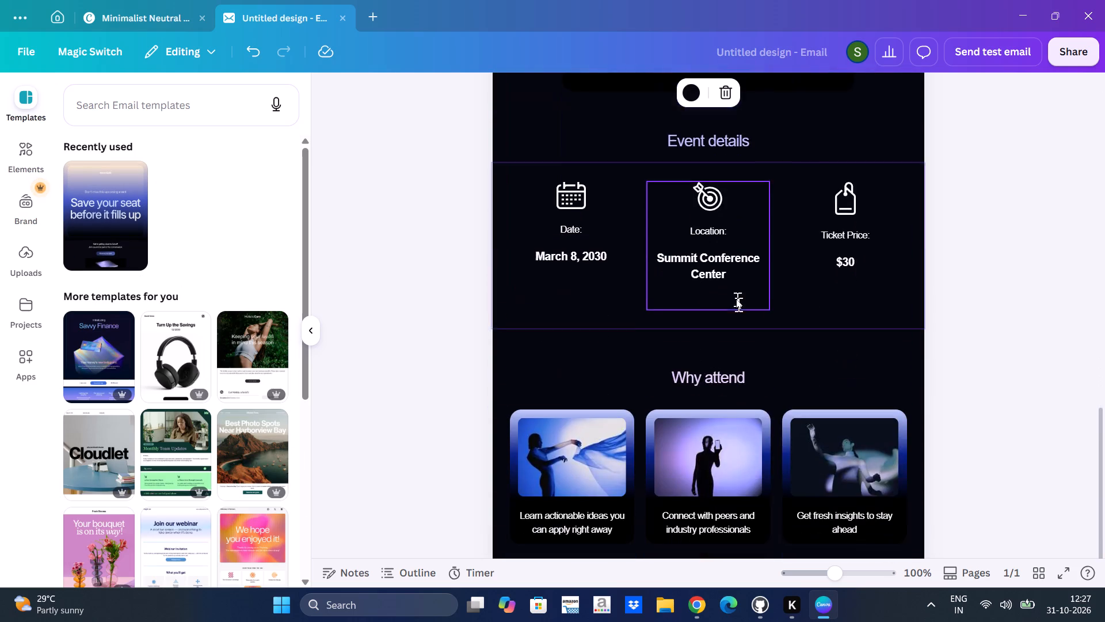
{"action": "scroll", "coordinate": [736, 299], "scroll_direction": "down", "scroll_amount": 8}
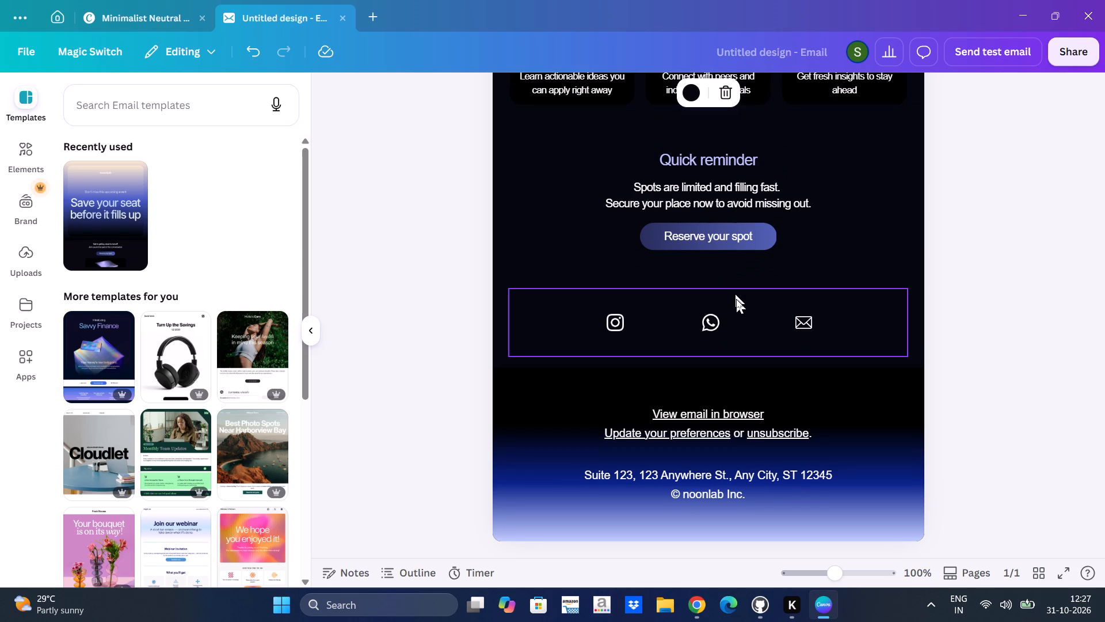
{"action": "left_click", "coordinate": [718, 320]}
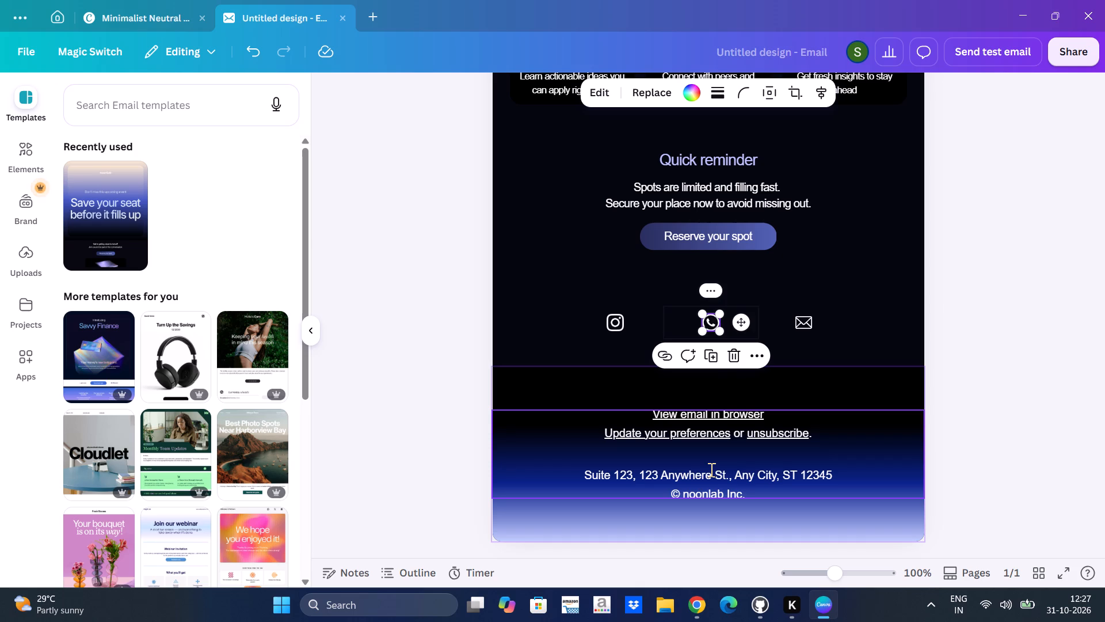
{"action": "left_click", "coordinate": [743, 491]}
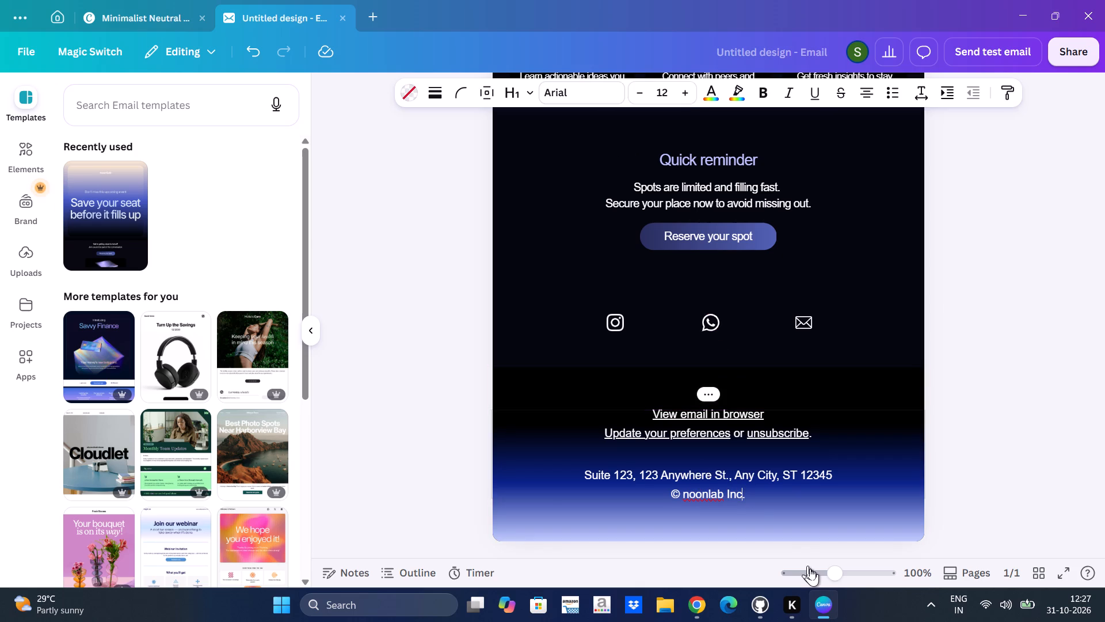
{"action": "key", "text": "BackSpace"}
{"action": "key", "text": "BackSpace"}
{"action": "key", "text": "BackSpace"}
{"action": "key", "text": "BackSpace"}
{"action": "key", "text": "BackSpace"}
{"action": "key", "text": "BackSpace"}
{"action": "key", "text": "BackSpace"}
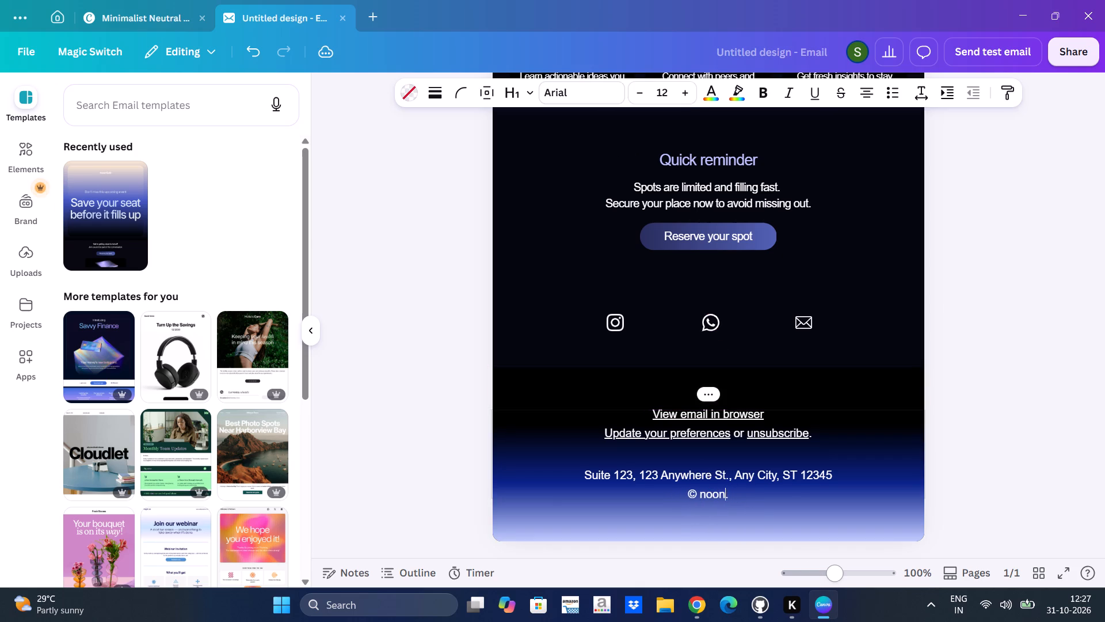
{"action": "key", "text": "BackSpace"}
{"action": "key", "text": "BackSpace"}
{"action": "key", "text": "BackSpace"}
{"action": "key", "text": "BackSpace"}
{"action": "key", "text": "s"}
{"action": "key", "text": "u"}
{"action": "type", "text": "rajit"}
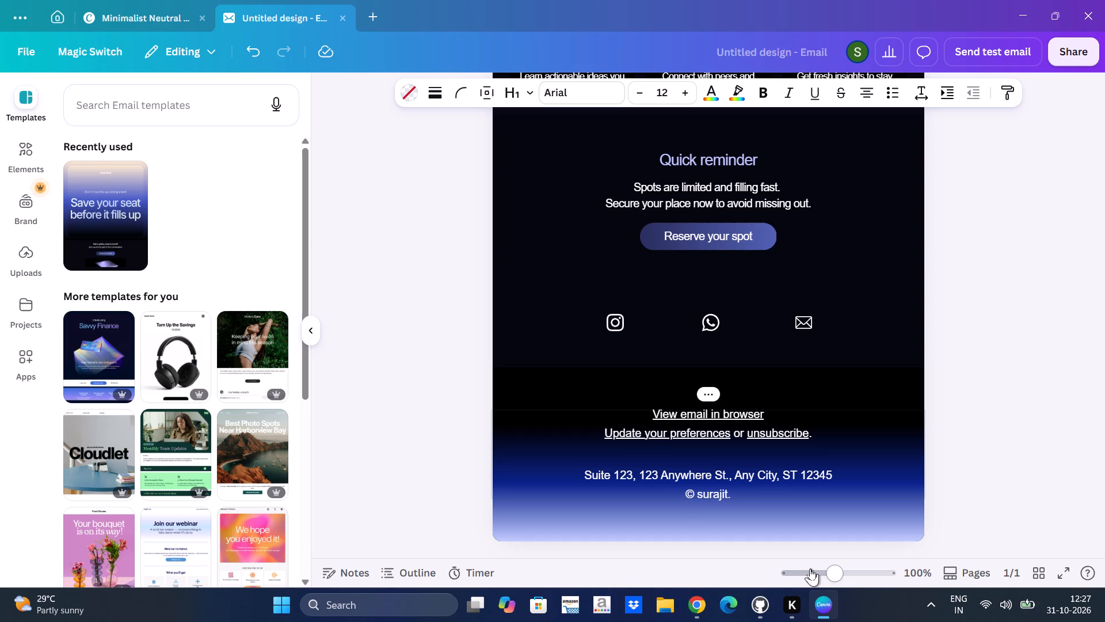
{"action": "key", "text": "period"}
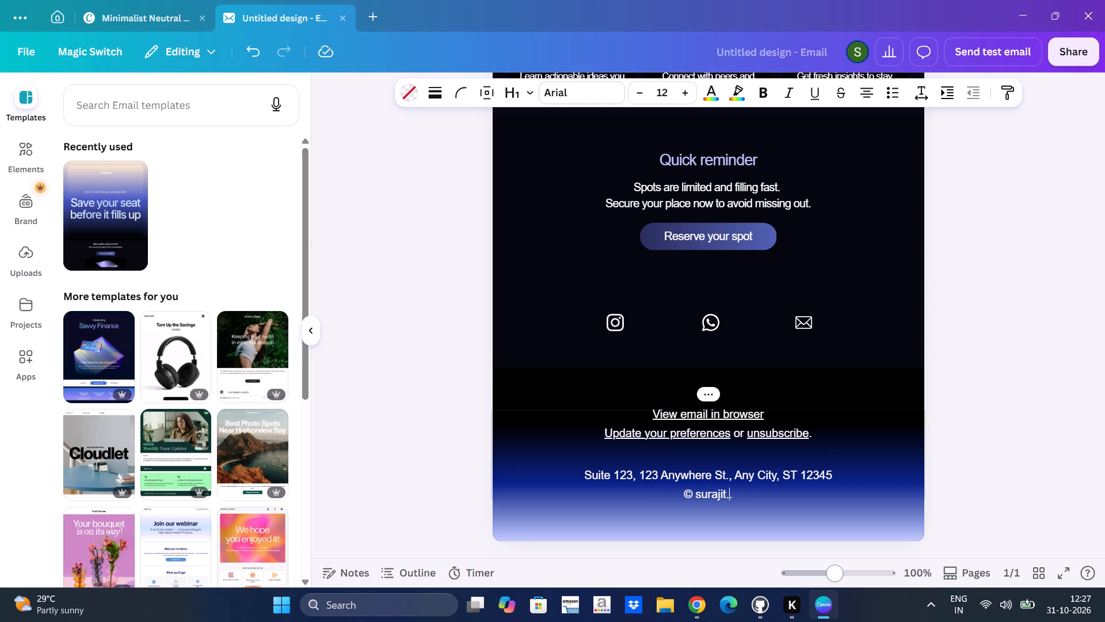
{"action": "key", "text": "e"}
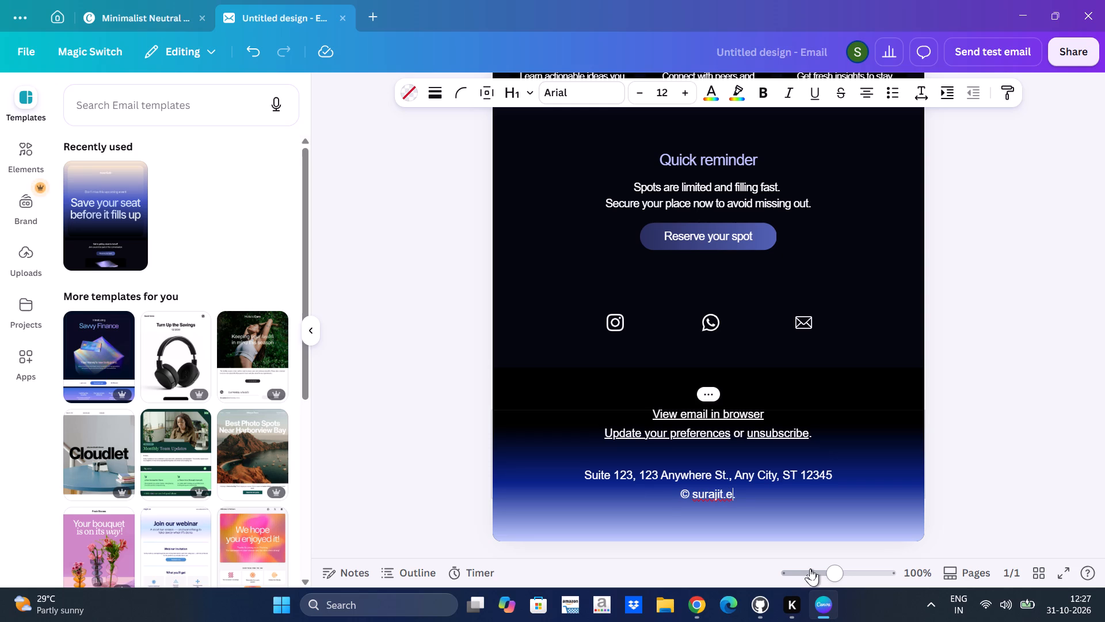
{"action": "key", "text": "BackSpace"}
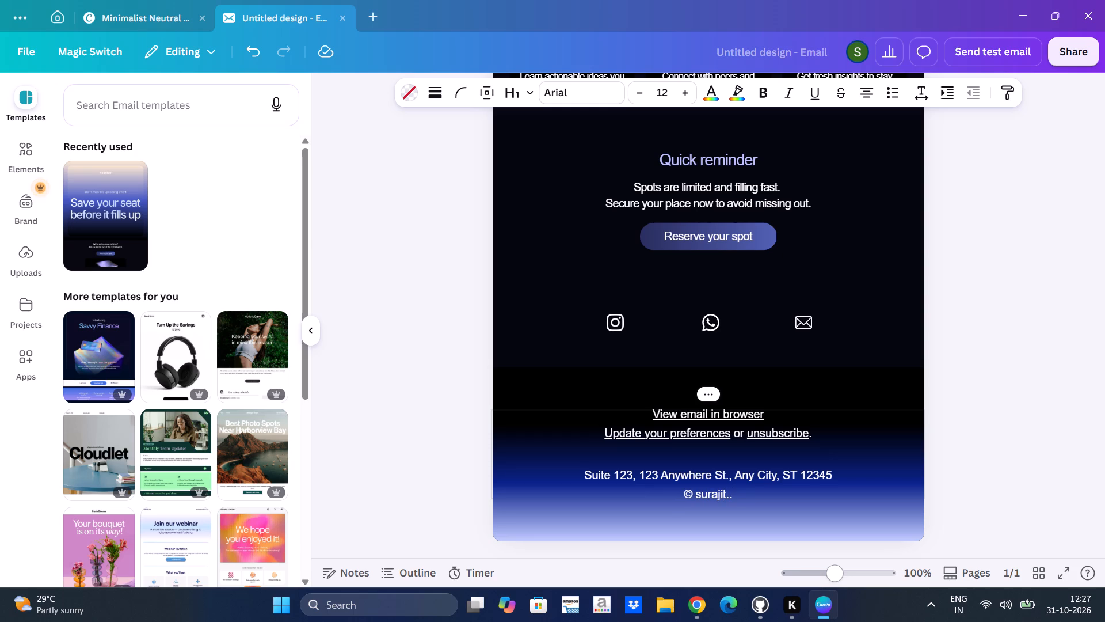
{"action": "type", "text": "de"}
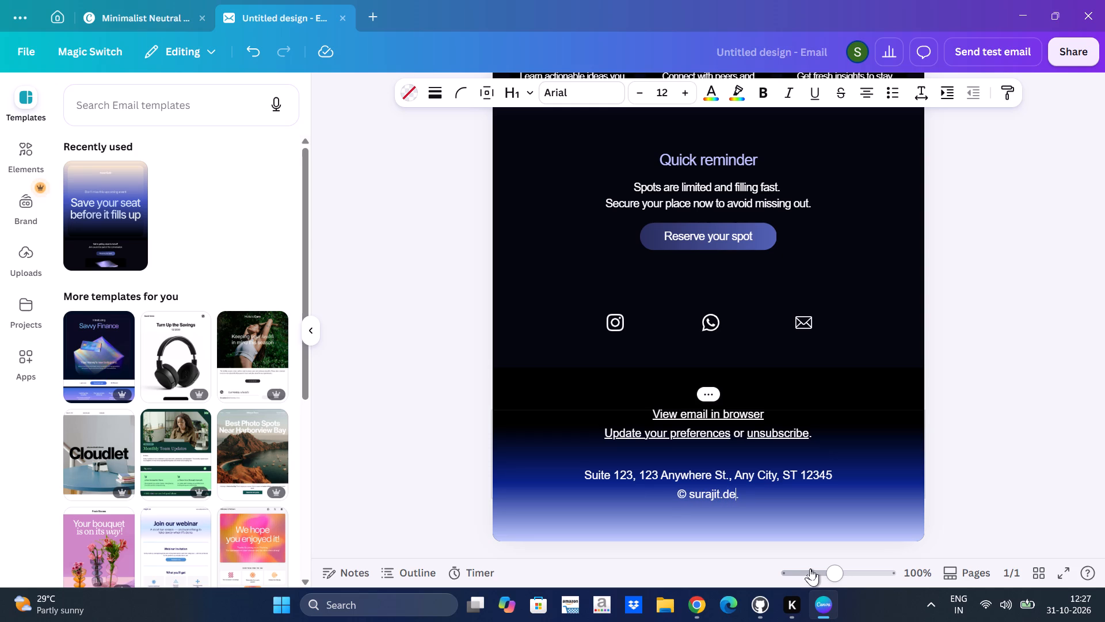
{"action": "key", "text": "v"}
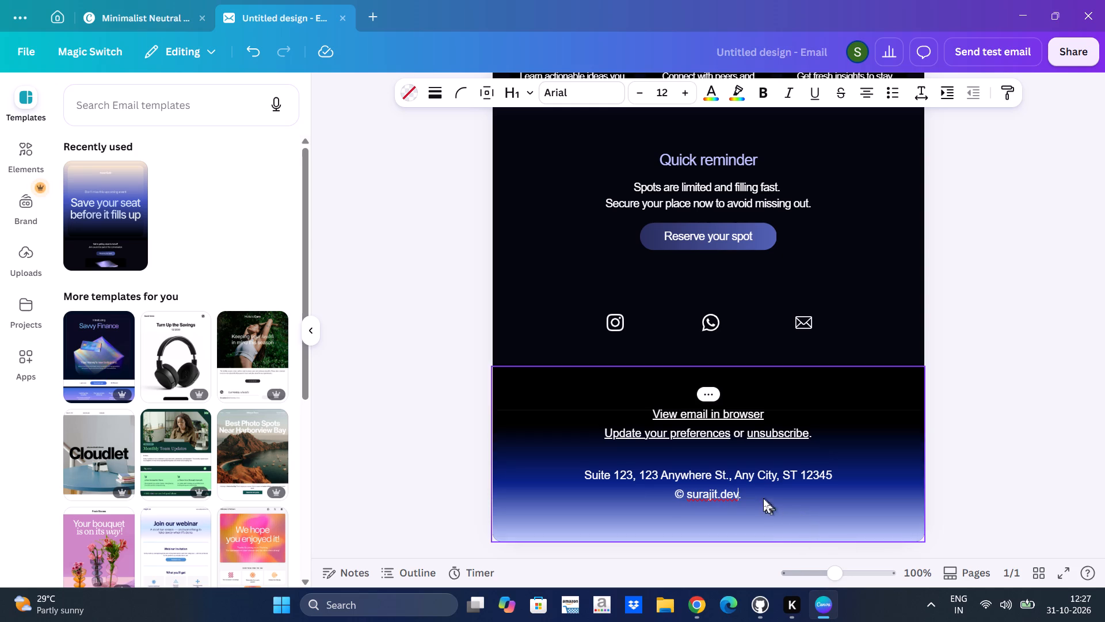
Remove the final period after "surajit.dev" in the footer's copyright line.
{"action": "left_click", "coordinate": [757, 488]}
{"action": "key", "text": "BackSpace"}
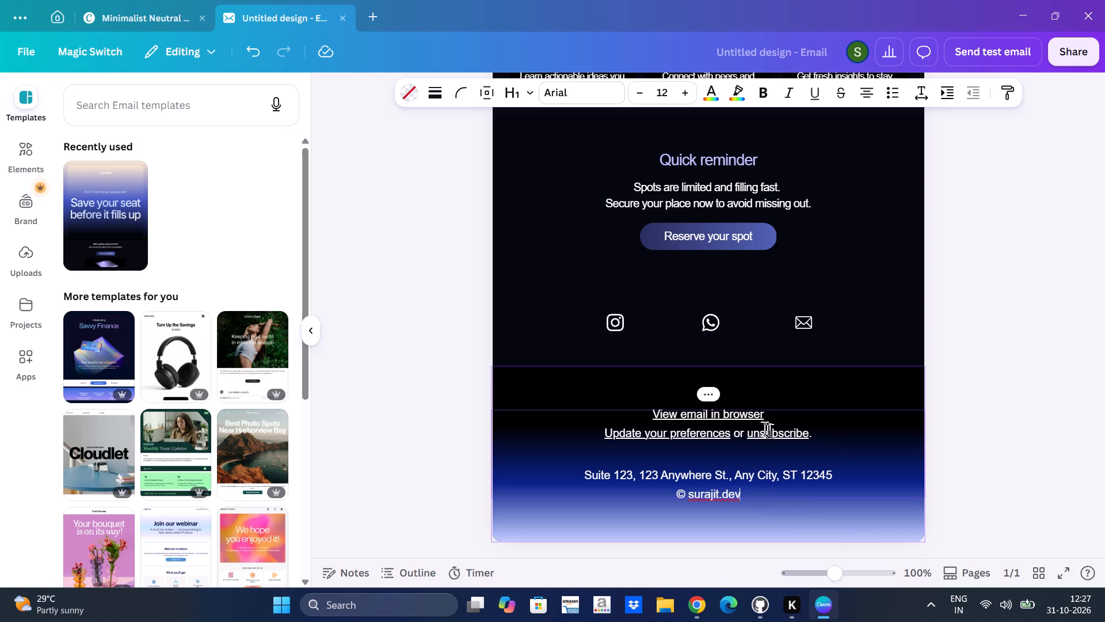
{"action": "left_click", "coordinate": [975, 461]}
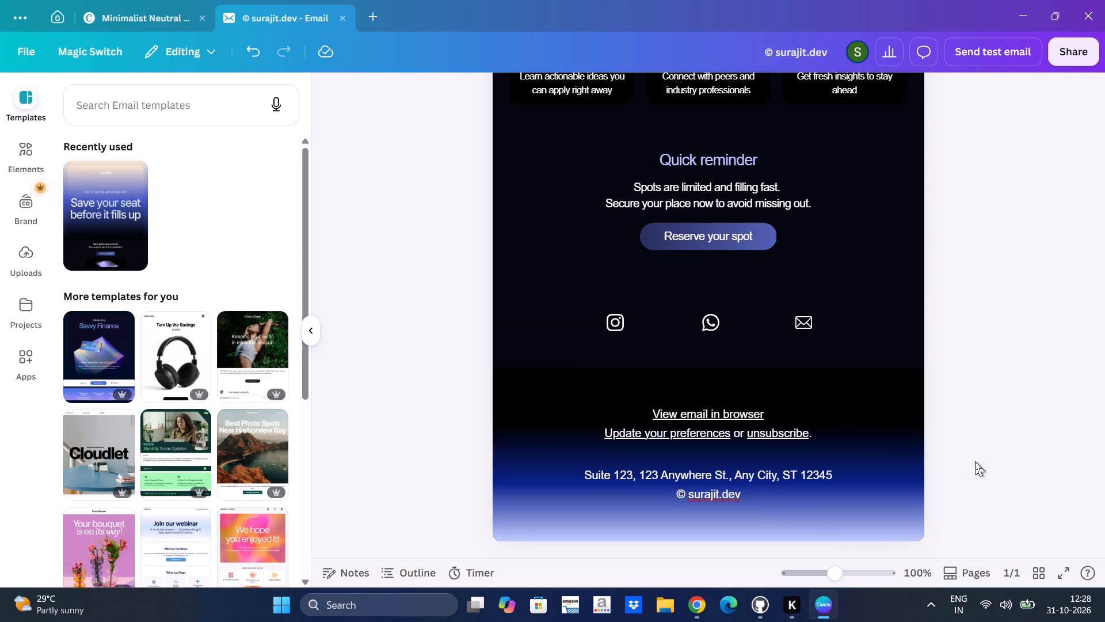
Open the "Save your seat before it fills up" header graphic at the top of the email for editing.
{"action": "scroll", "coordinate": [783, 340], "scroll_direction": "up", "scroll_amount": 3}
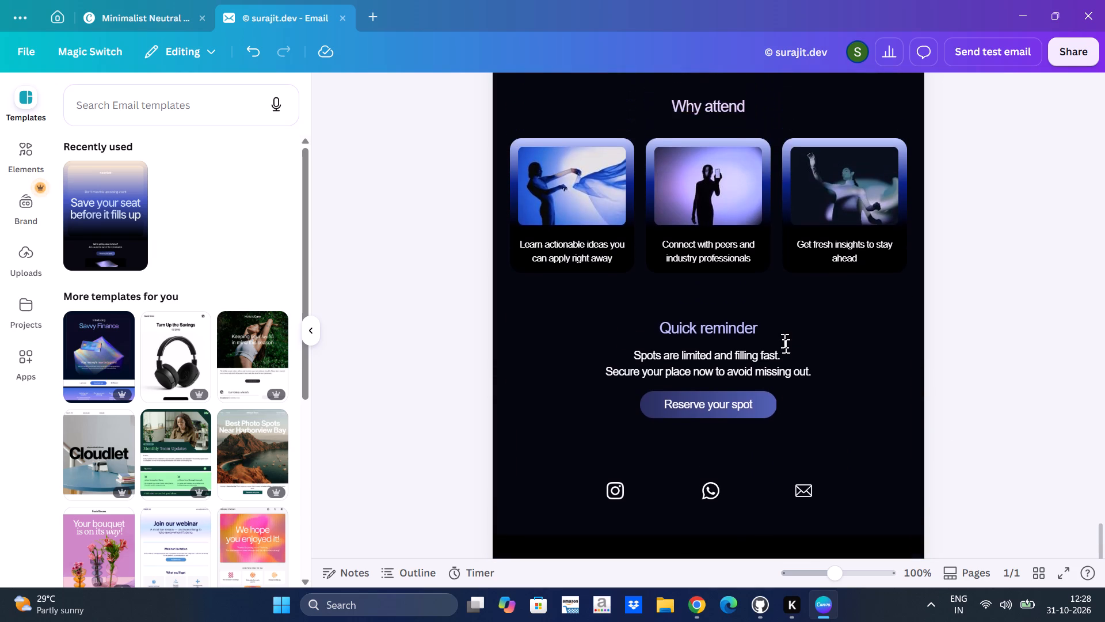
{"action": "scroll", "coordinate": [783, 340], "scroll_direction": "up", "scroll_amount": 5}
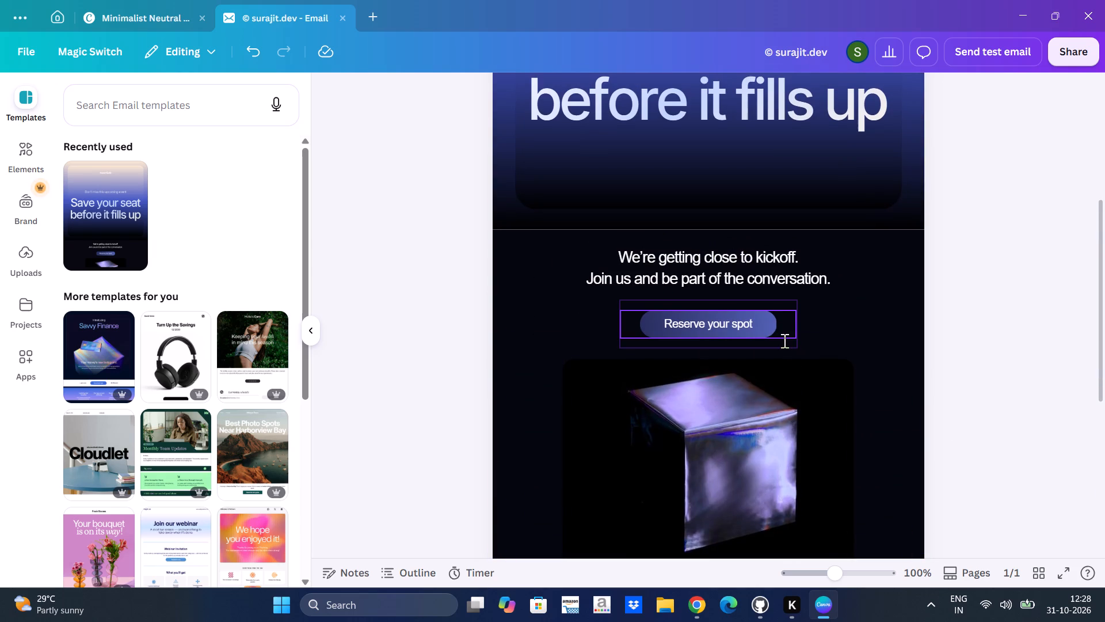
{"action": "scroll", "coordinate": [783, 340], "scroll_direction": "up", "scroll_amount": 1}
{"action": "left_click", "coordinate": [711, 481]}
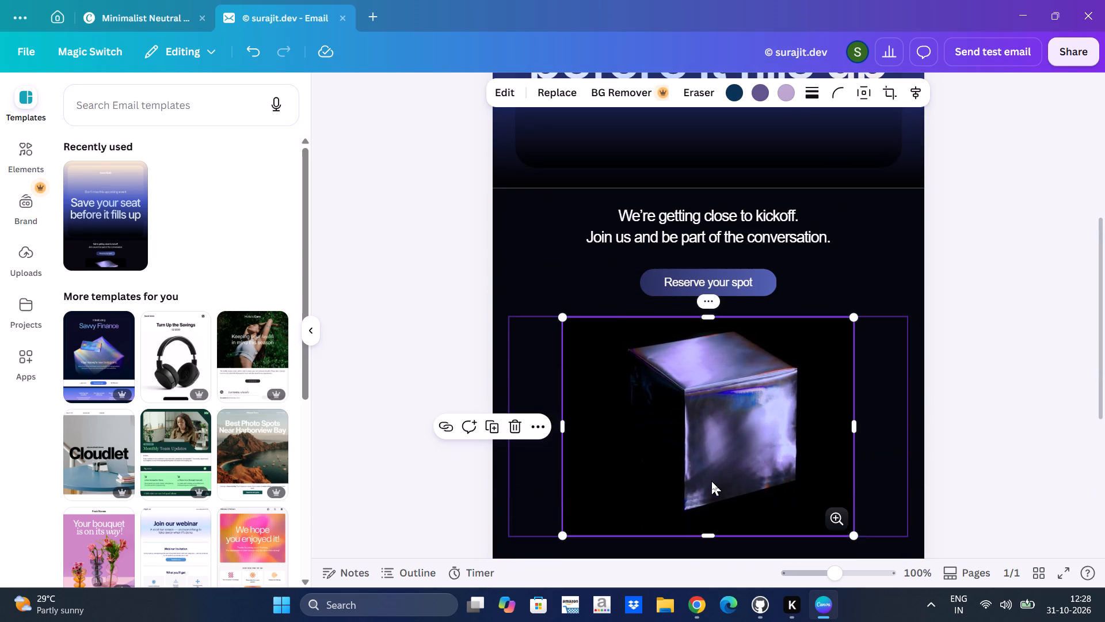
{"action": "scroll", "coordinate": [672, 377], "scroll_direction": "up", "scroll_amount": 2}
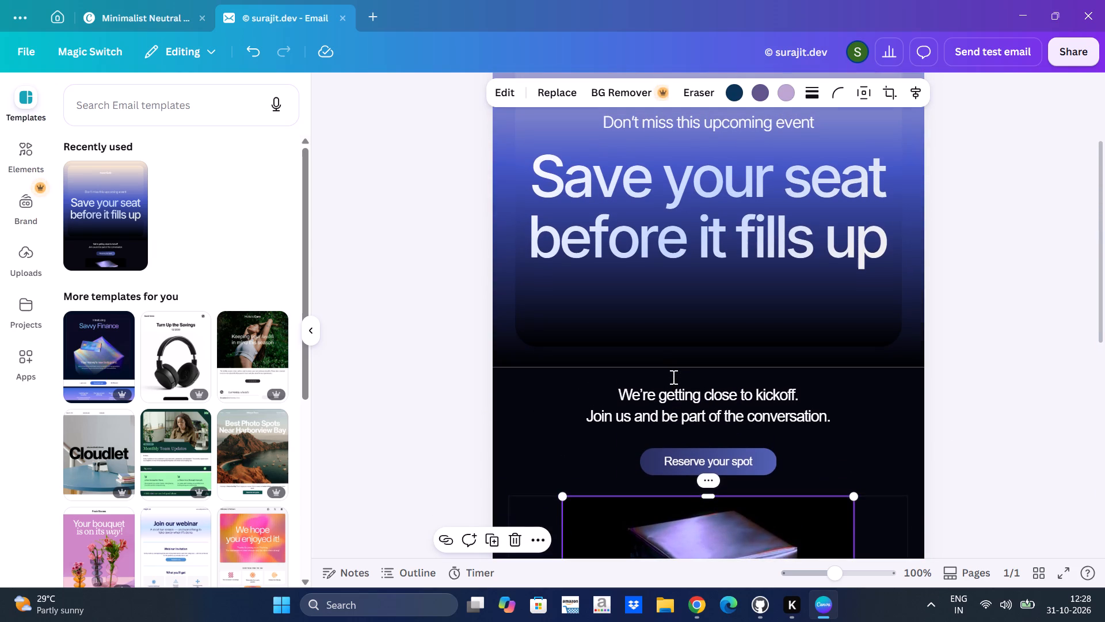
{"action": "scroll", "coordinate": [672, 377], "scroll_direction": "up", "scroll_amount": 2}
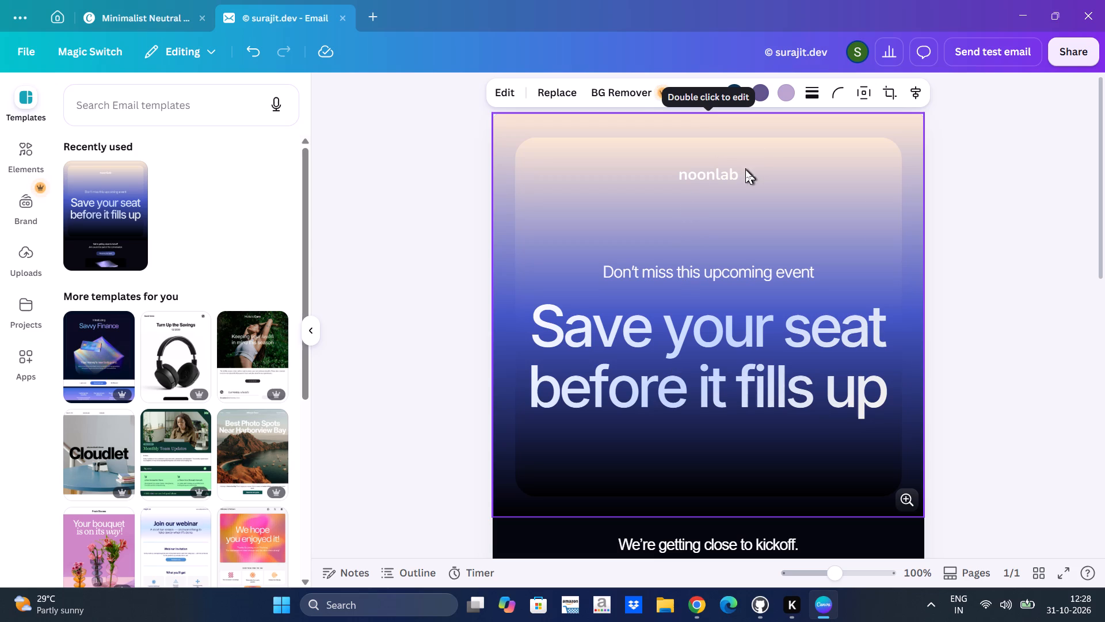
{"action": "left_click", "coordinate": [745, 169]}
{"action": "left_click", "coordinate": [724, 170]}
{"action": "left_click", "coordinate": [724, 170]}
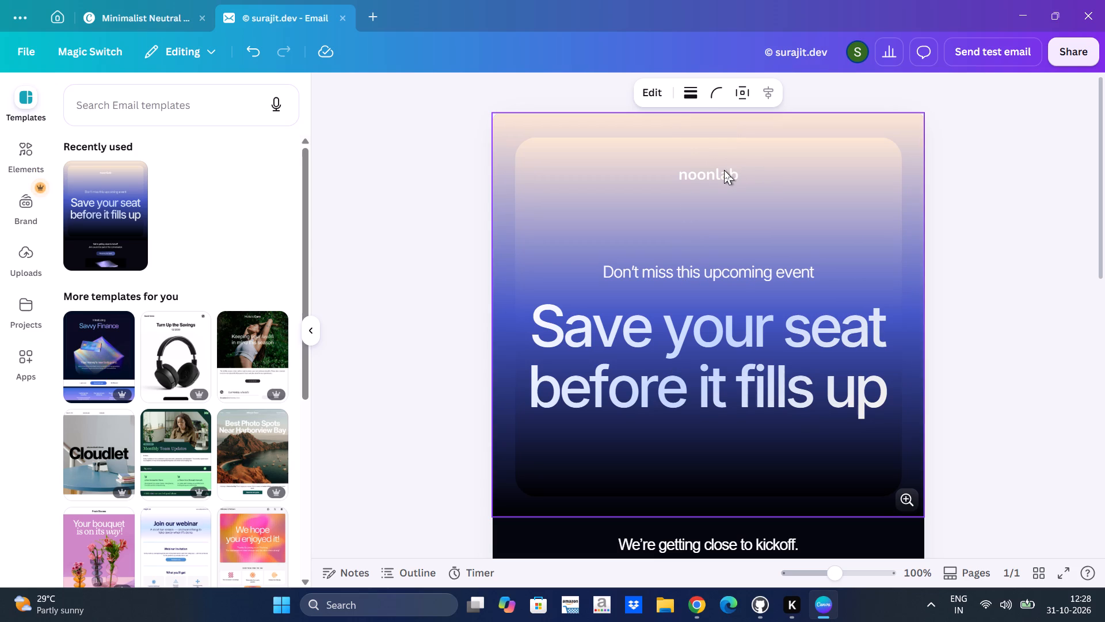
{"action": "double_click", "coordinate": [745, 169]}
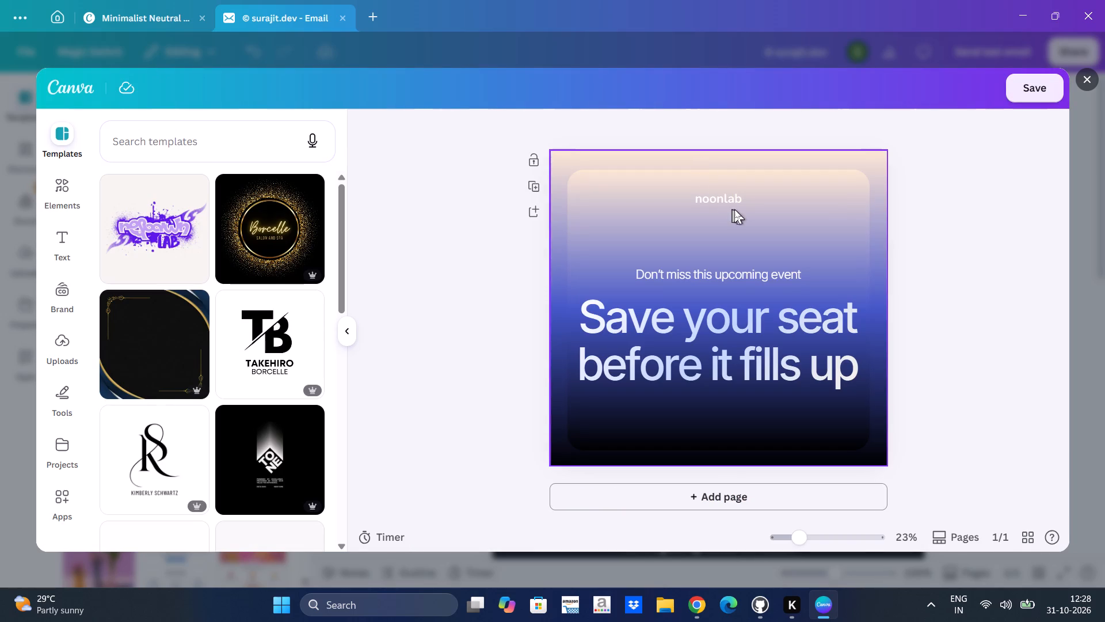
Replace the "noonlab" brand text at the top of the header graphic with "xpantrix".
{"action": "left_click", "coordinate": [739, 196]}
{"action": "triple_click", "coordinate": [739, 196]}
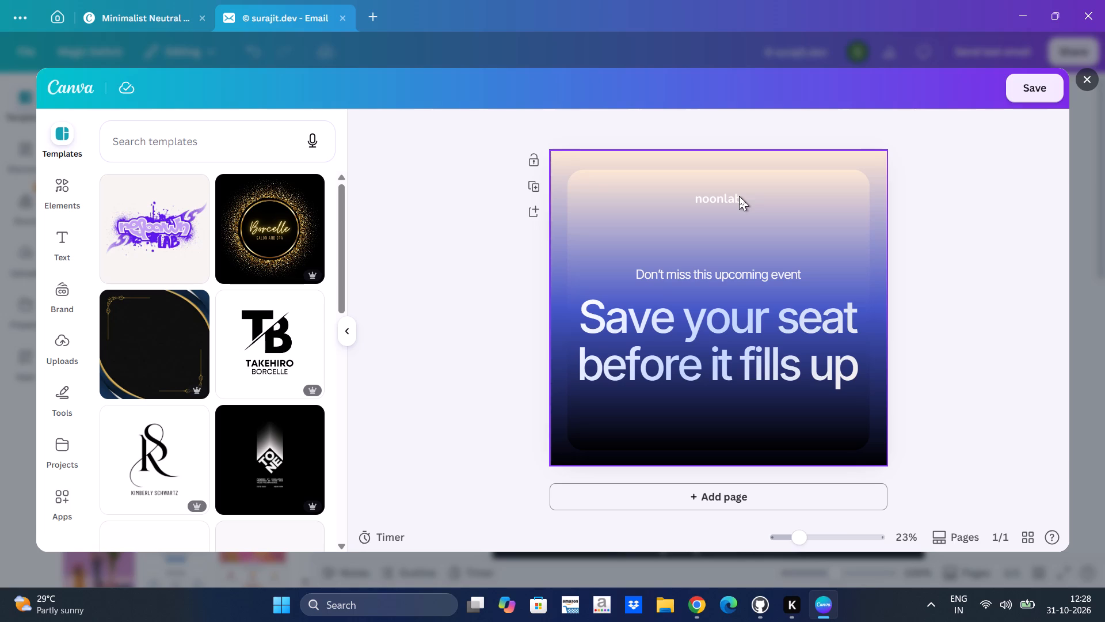
{"action": "triple_click", "coordinate": [739, 196]}
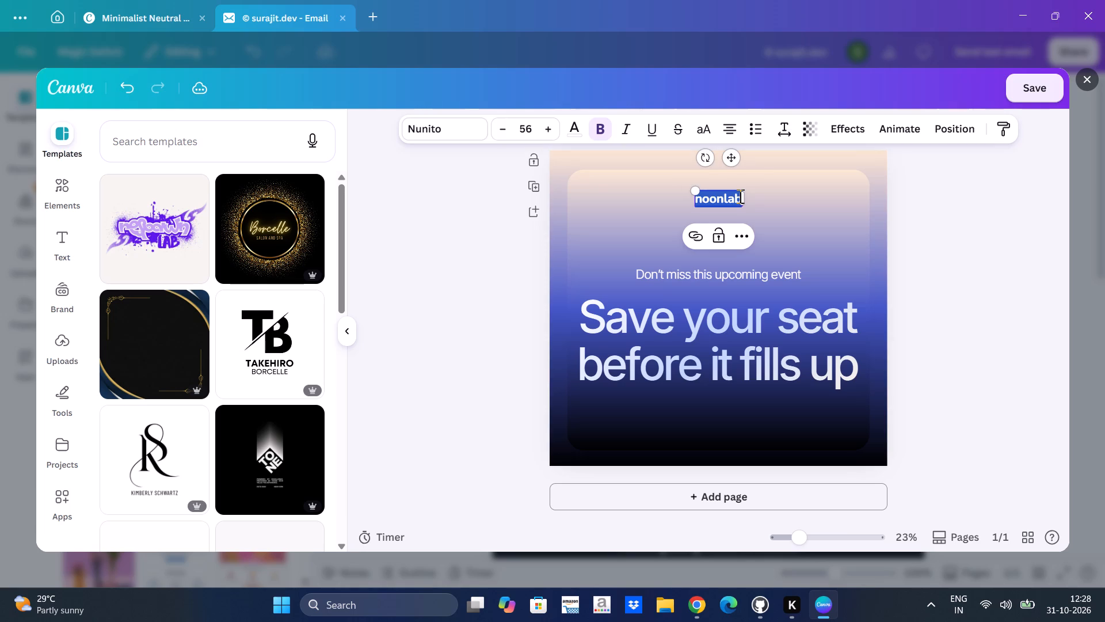
{"action": "key", "text": "BackSpace"}
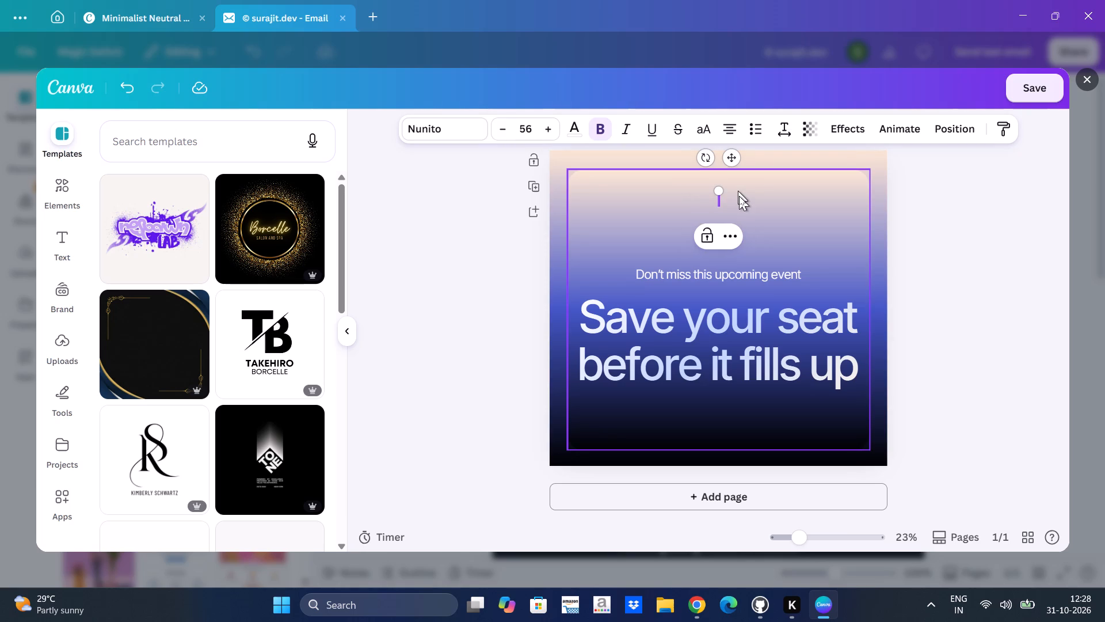
{"action": "key", "text": "x"}
{"action": "type", "text": "pantrix"}
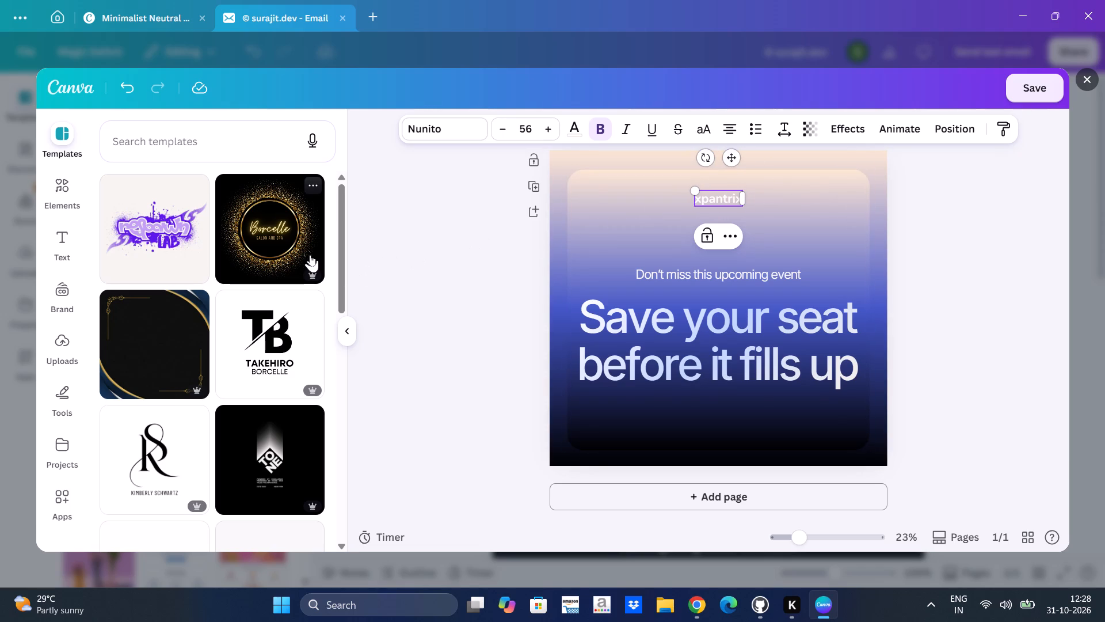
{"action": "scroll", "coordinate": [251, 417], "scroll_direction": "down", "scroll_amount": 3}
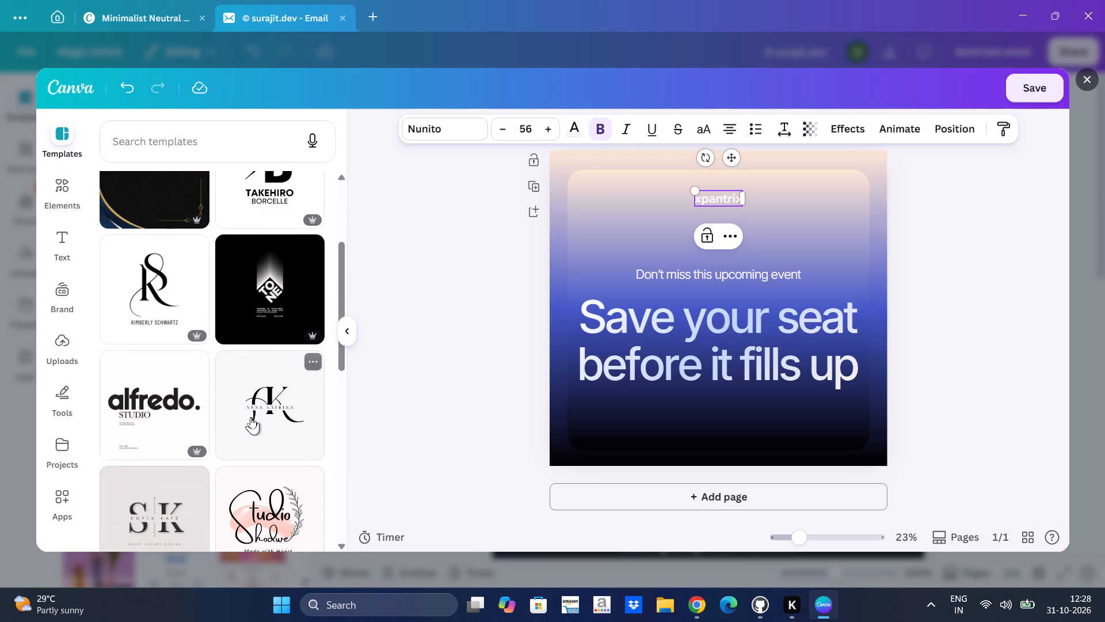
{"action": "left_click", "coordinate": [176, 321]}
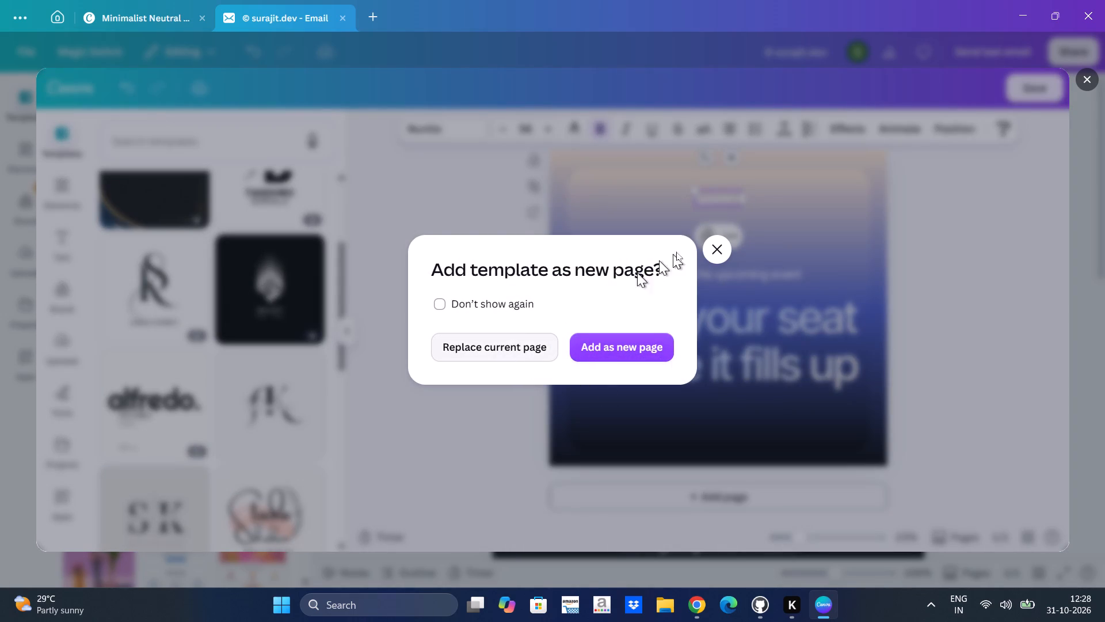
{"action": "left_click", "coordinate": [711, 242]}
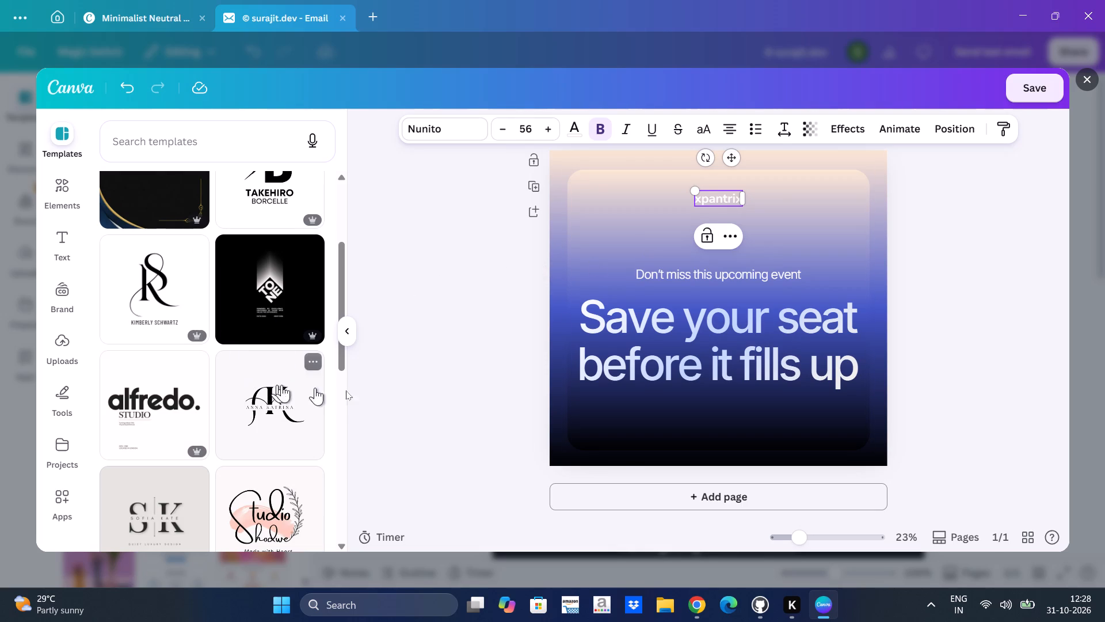
Save the edited header graphic back into the email design.
{"action": "left_click", "coordinate": [1017, 84]}
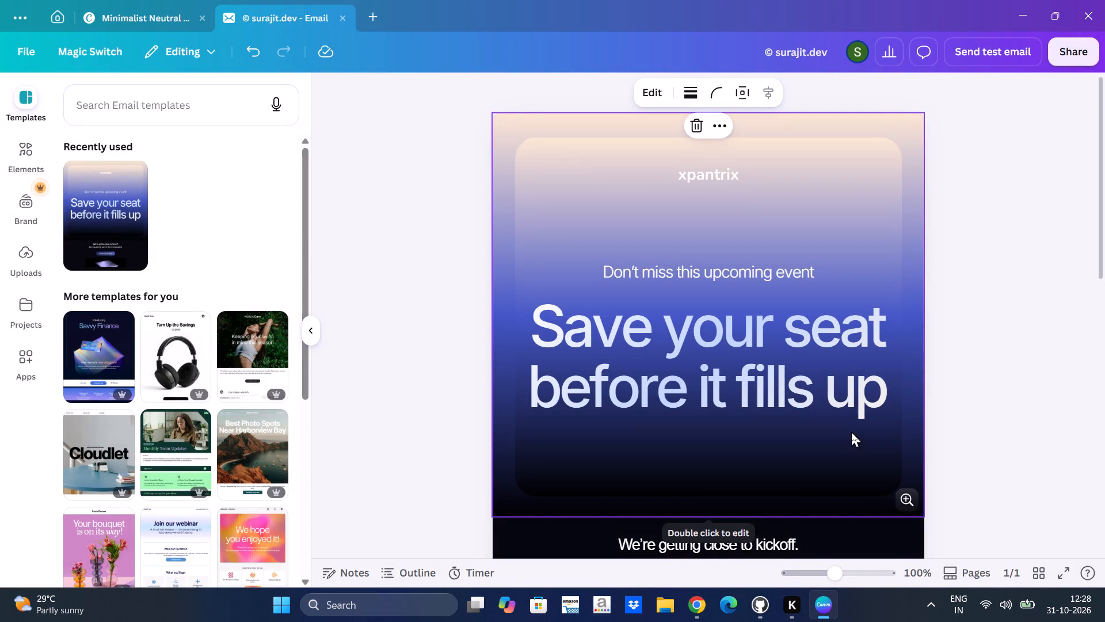
Review the email's content from the header through the event details to the footer.
{"action": "scroll", "coordinate": [851, 432], "scroll_direction": "down", "scroll_amount": 4}
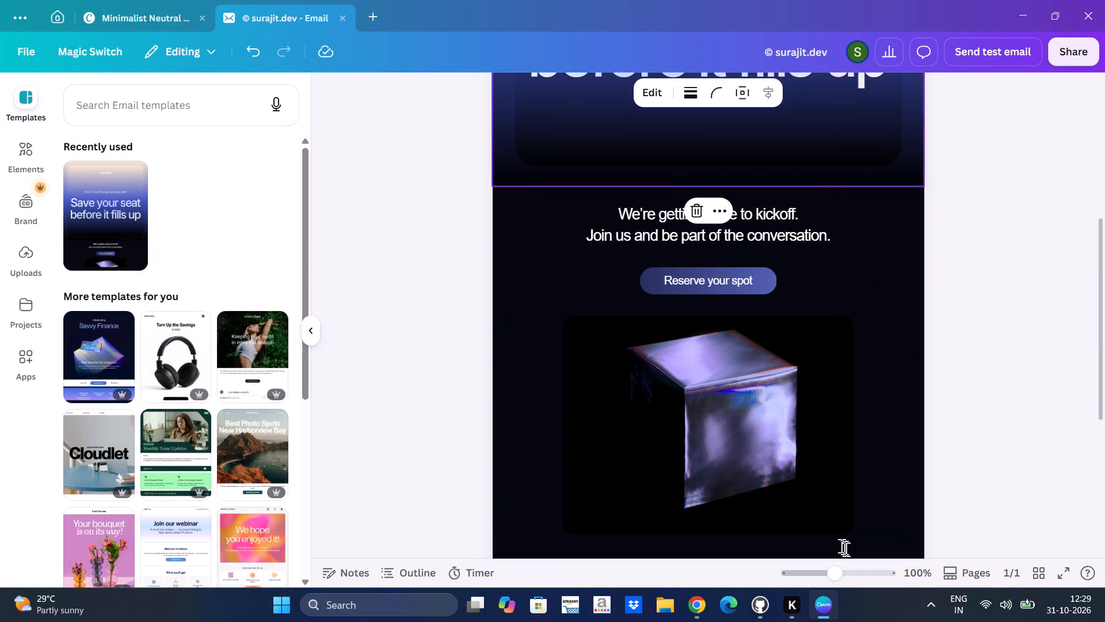
{"action": "scroll", "coordinate": [799, 522], "scroll_direction": "down", "scroll_amount": 6}
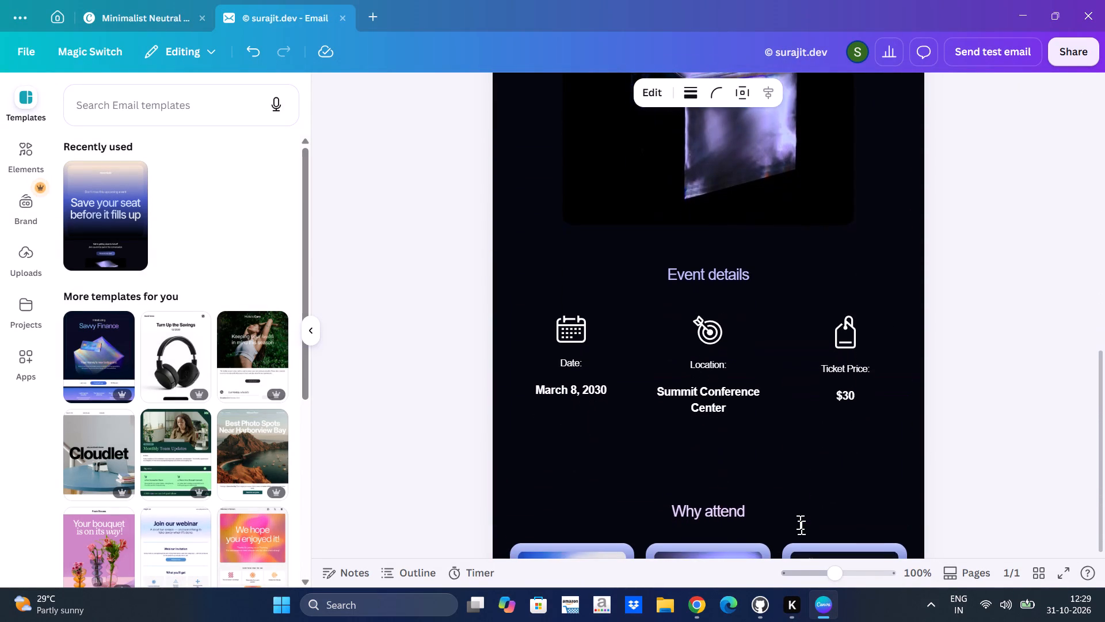
{"action": "scroll", "coordinate": [799, 522], "scroll_direction": "down", "scroll_amount": 5}
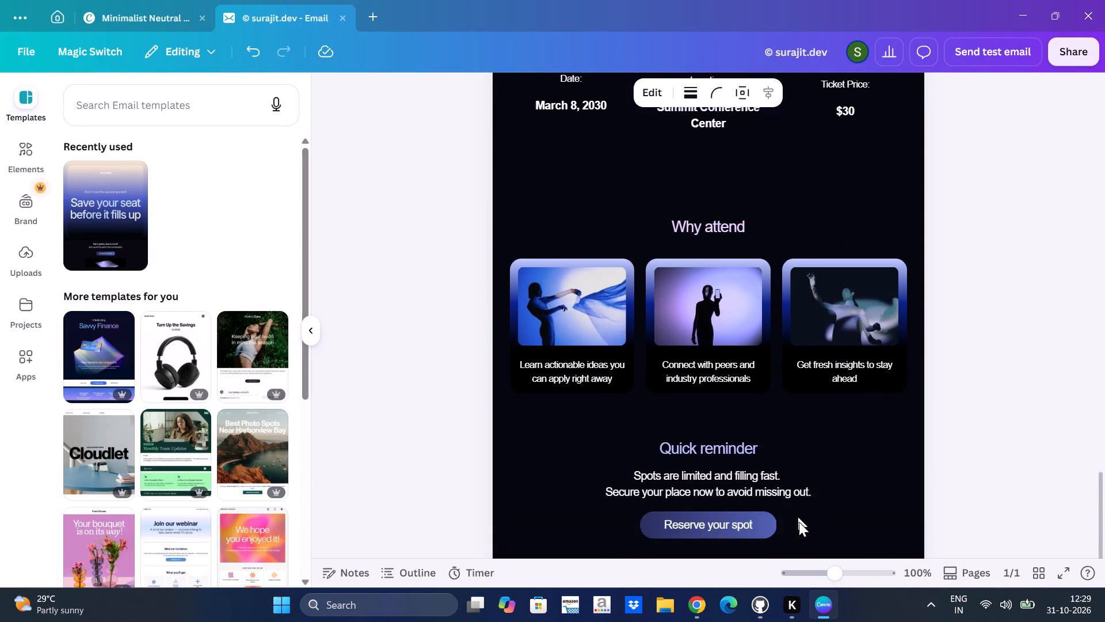
{"action": "scroll", "coordinate": [799, 522], "scroll_direction": "down", "scroll_amount": 2}
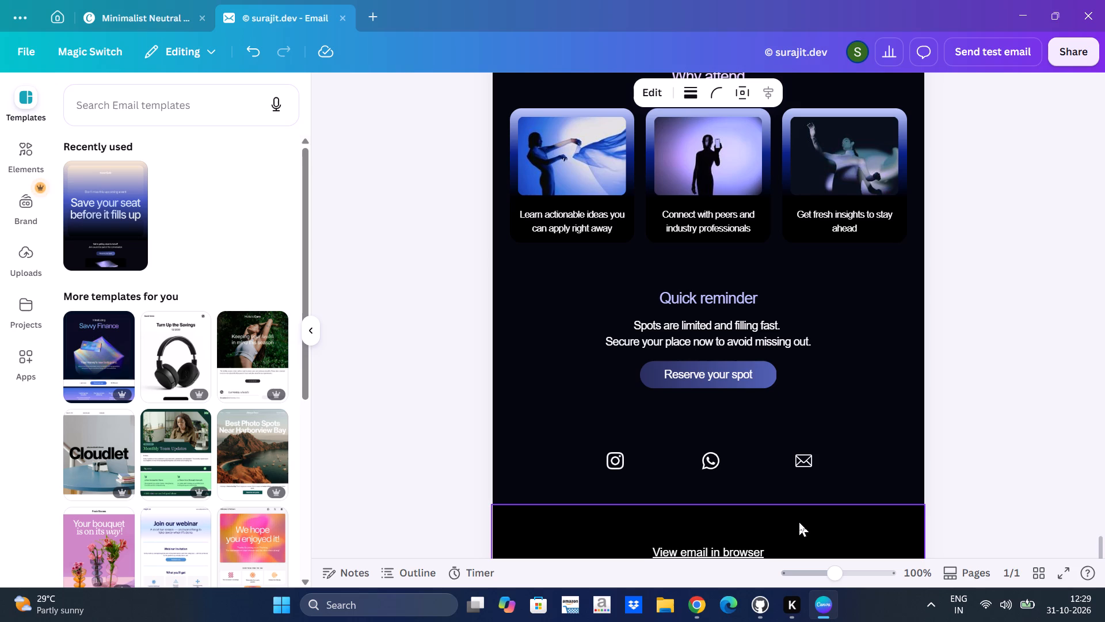
{"action": "scroll", "coordinate": [799, 522], "scroll_direction": "down", "scroll_amount": 5}
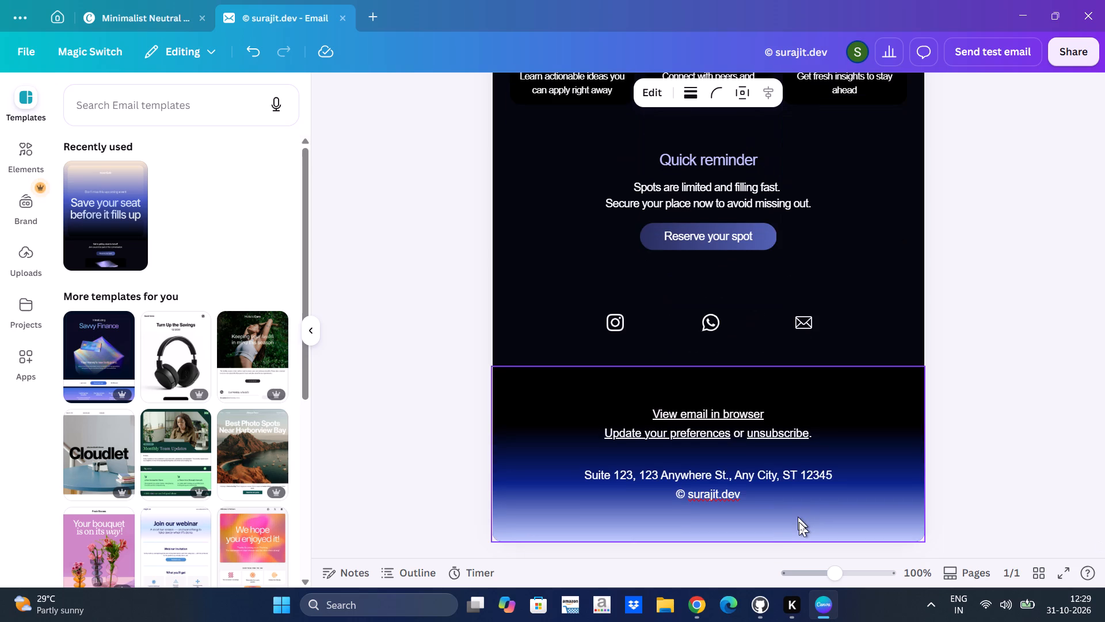
{"action": "scroll", "coordinate": [799, 522], "scroll_direction": "up", "scroll_amount": 10}
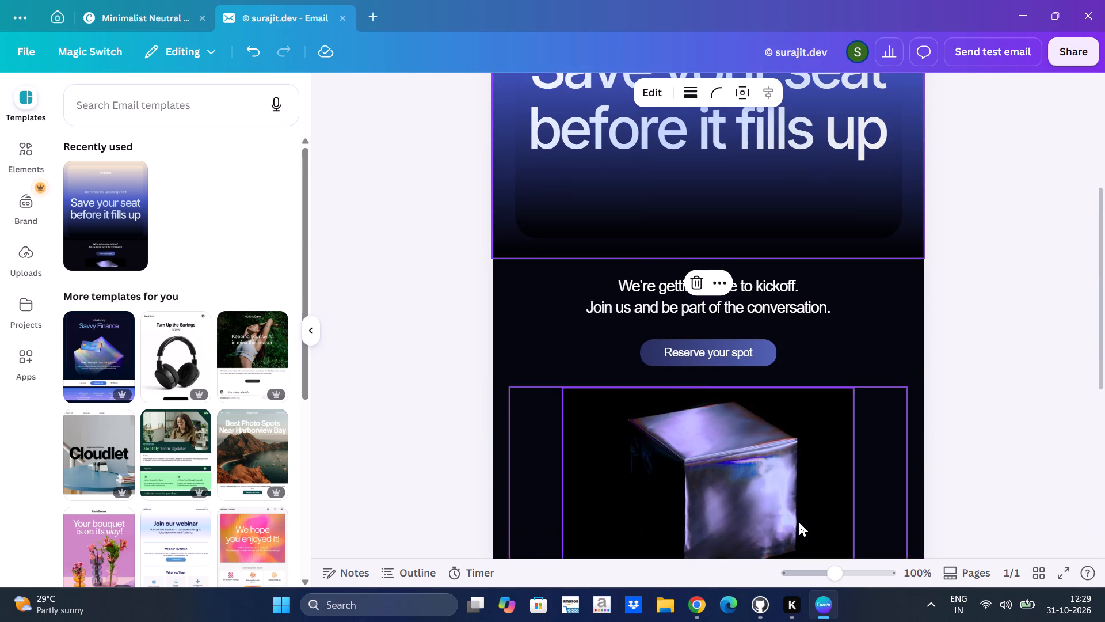
Review the whole email in the enlarged mobile preview of the test email, and close it without sending.
{"action": "left_click", "coordinate": [1009, 48]}
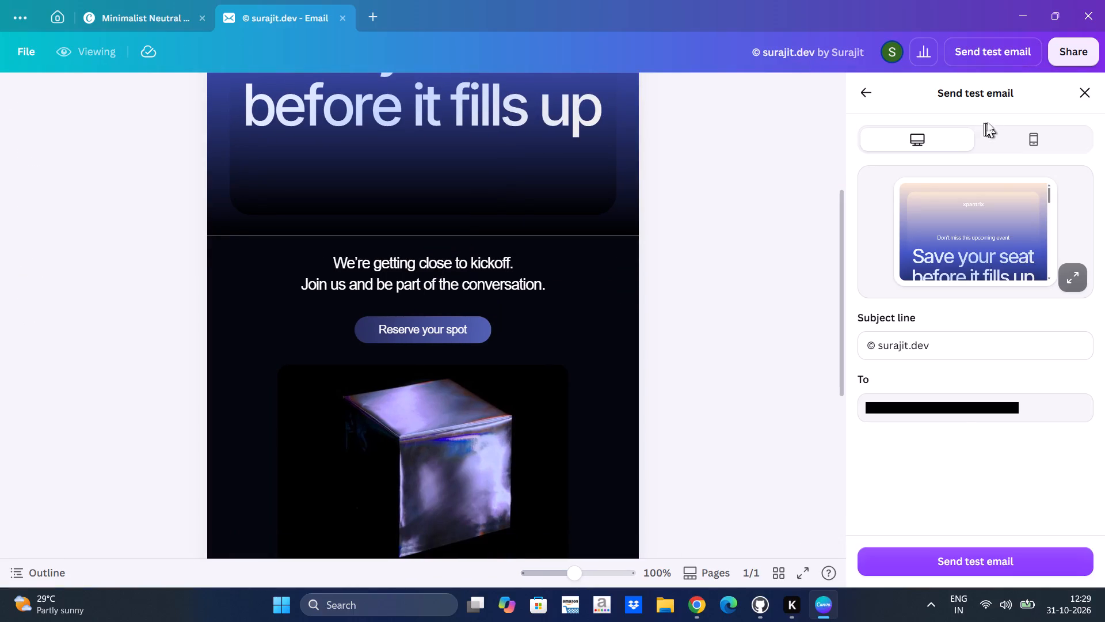
{"action": "left_click", "coordinate": [1029, 142]}
{"action": "left_click", "coordinate": [1073, 281]}
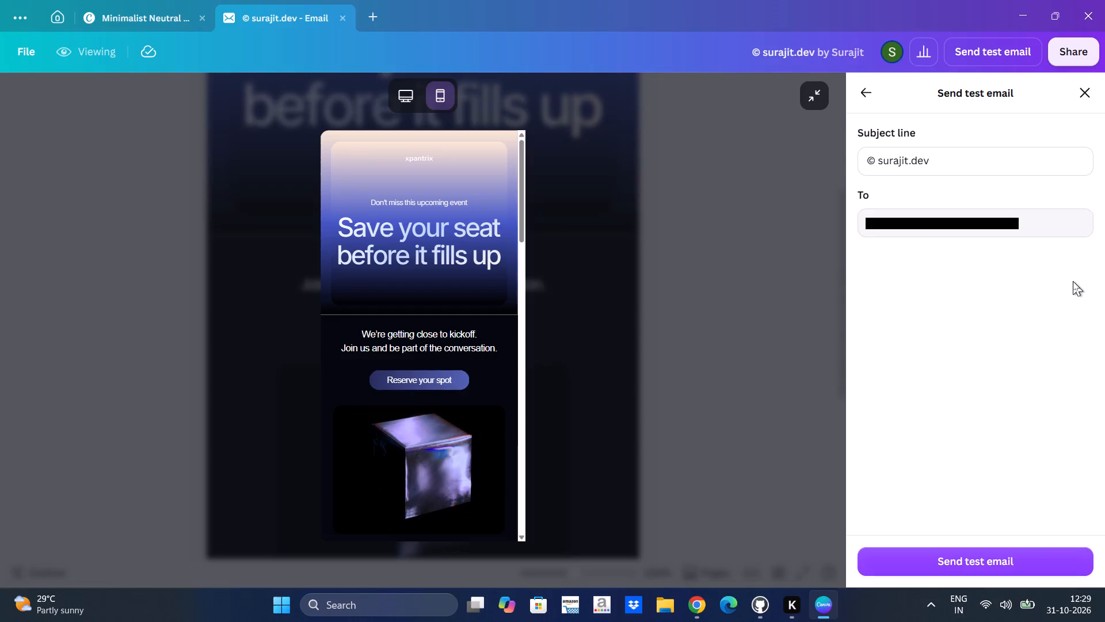
{"action": "scroll", "coordinate": [502, 295], "scroll_direction": "down", "scroll_amount": 5}
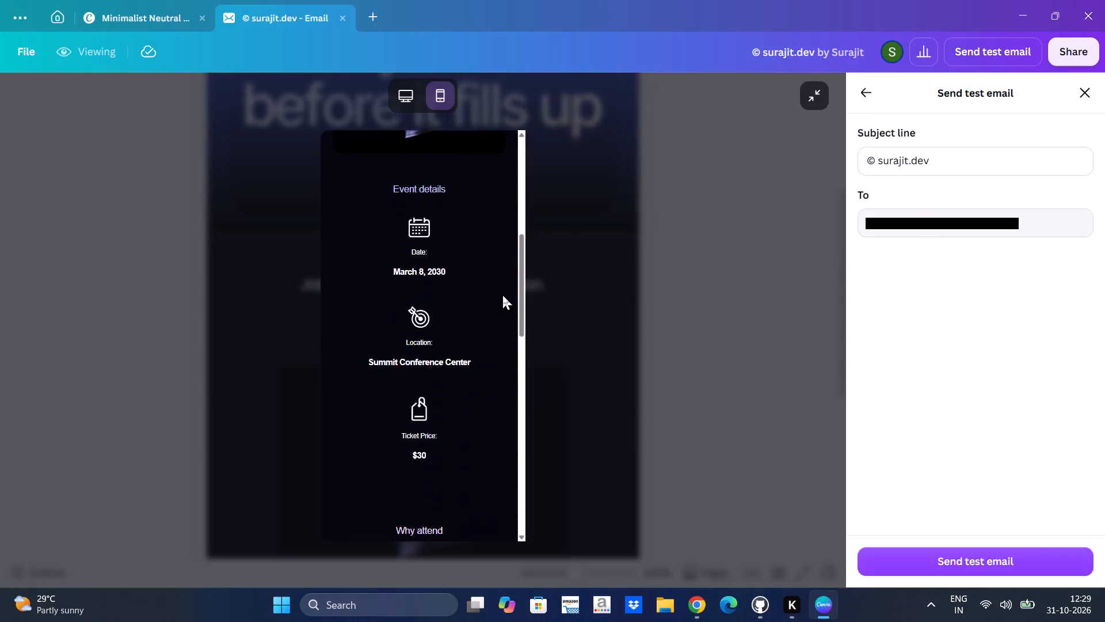
{"action": "scroll", "coordinate": [502, 295], "scroll_direction": "down", "scroll_amount": 13}
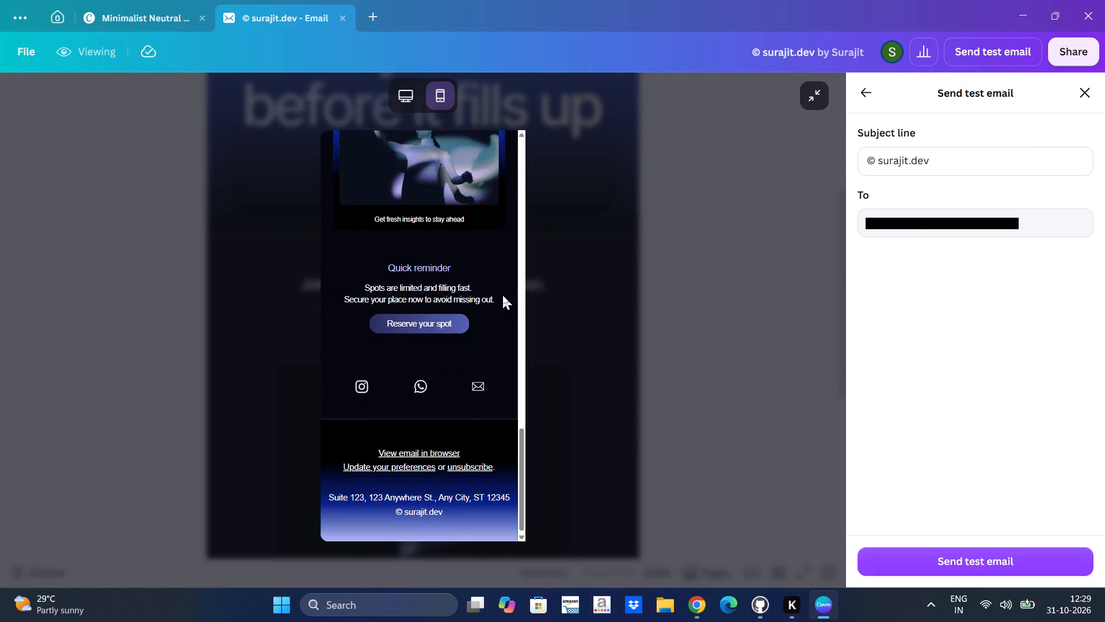
{"action": "scroll", "coordinate": [502, 295], "scroll_direction": "up", "scroll_amount": 6}
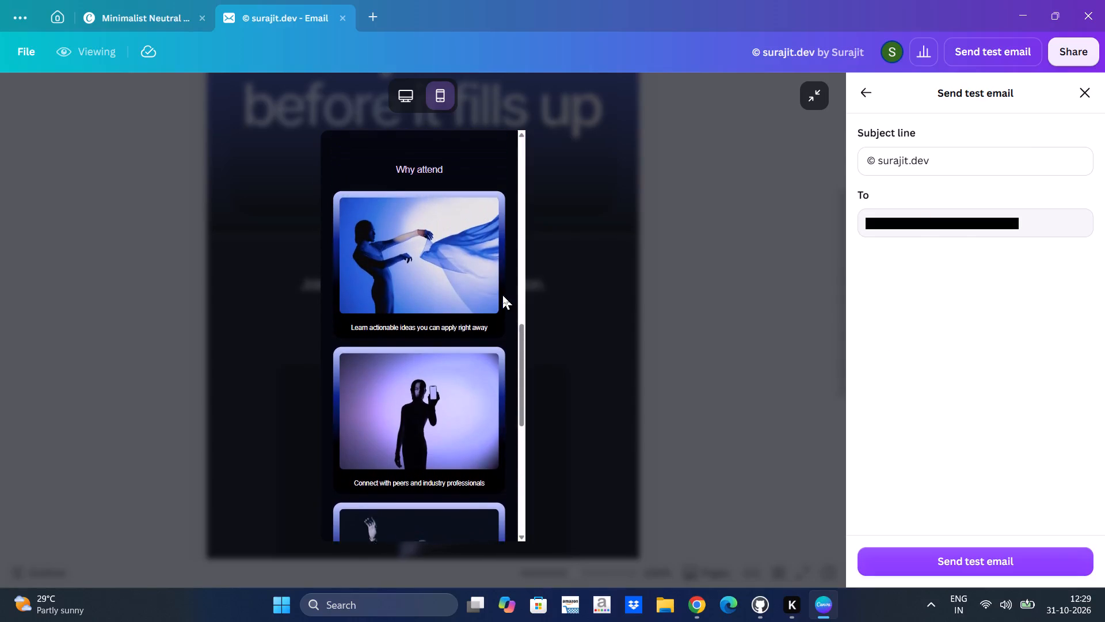
{"action": "scroll", "coordinate": [502, 295], "scroll_direction": "up", "scroll_amount": 6}
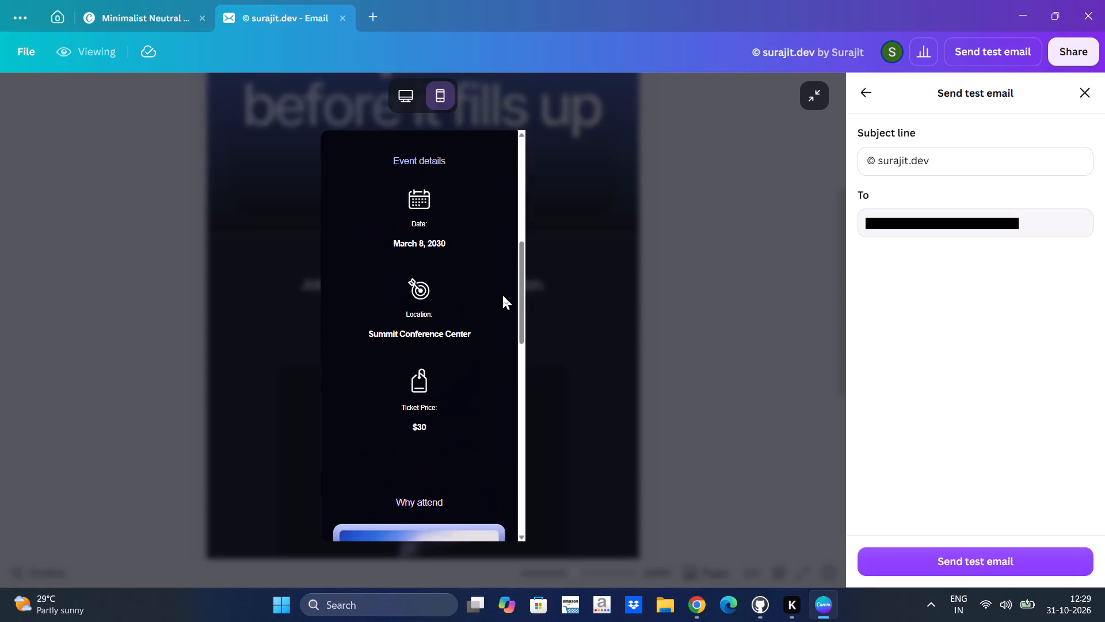
{"action": "scroll", "coordinate": [502, 295], "scroll_direction": "up", "scroll_amount": 3}
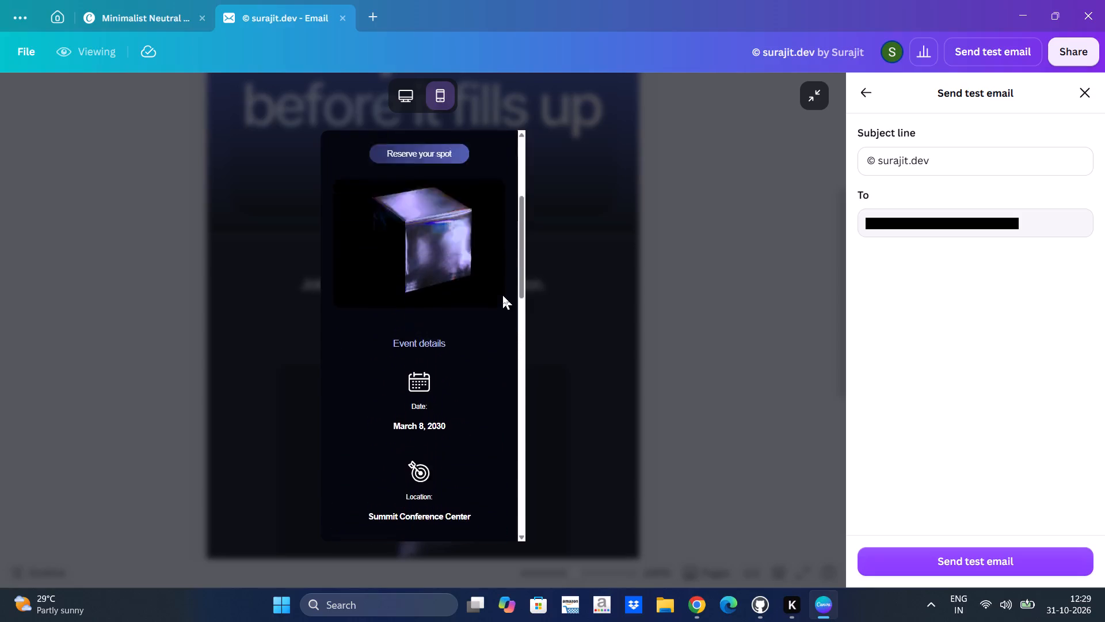
{"action": "scroll", "coordinate": [502, 295], "scroll_direction": "up", "scroll_amount": 4}
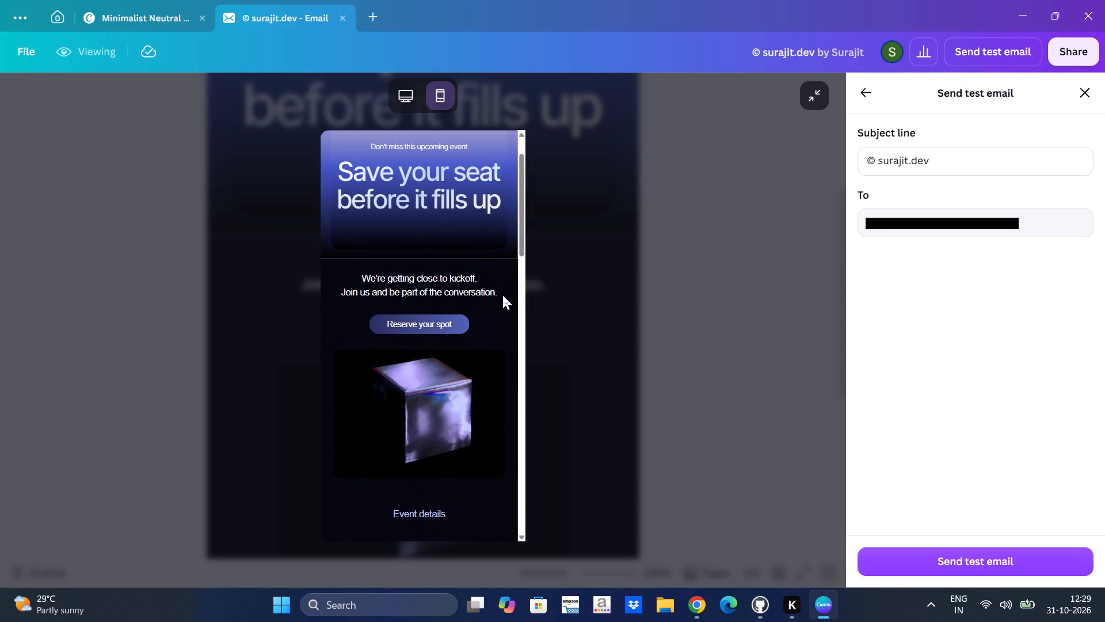
{"action": "left_click", "coordinate": [1080, 94]}
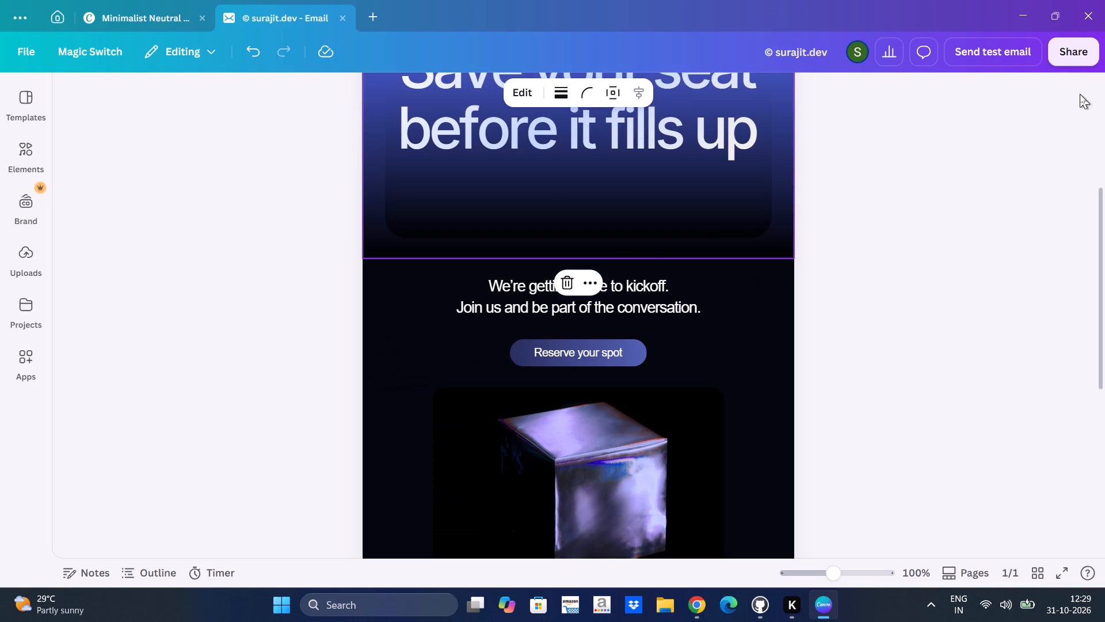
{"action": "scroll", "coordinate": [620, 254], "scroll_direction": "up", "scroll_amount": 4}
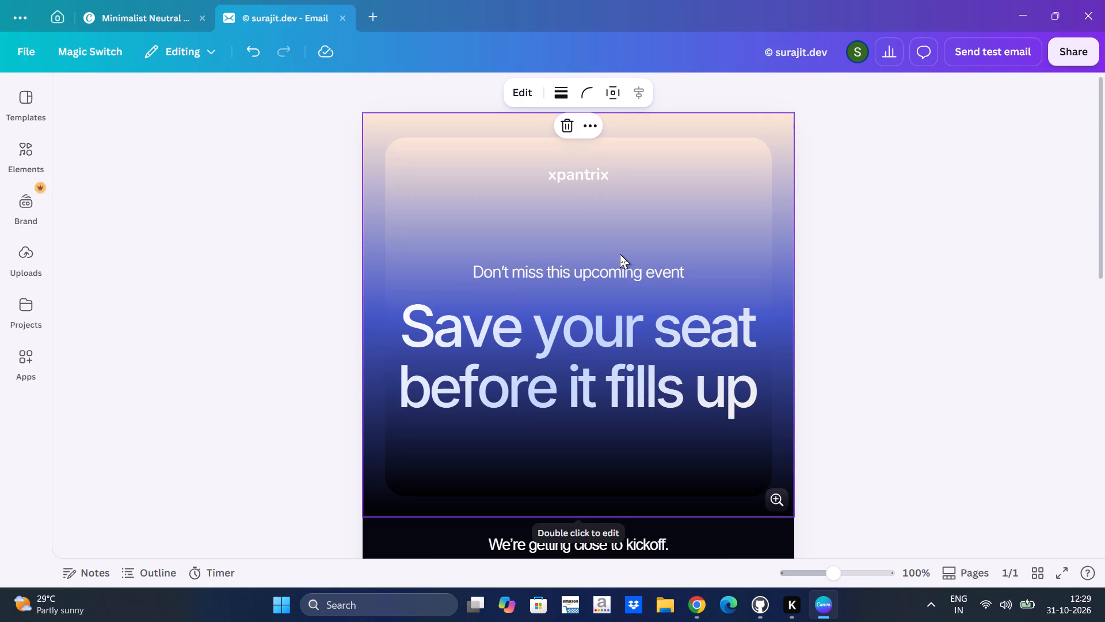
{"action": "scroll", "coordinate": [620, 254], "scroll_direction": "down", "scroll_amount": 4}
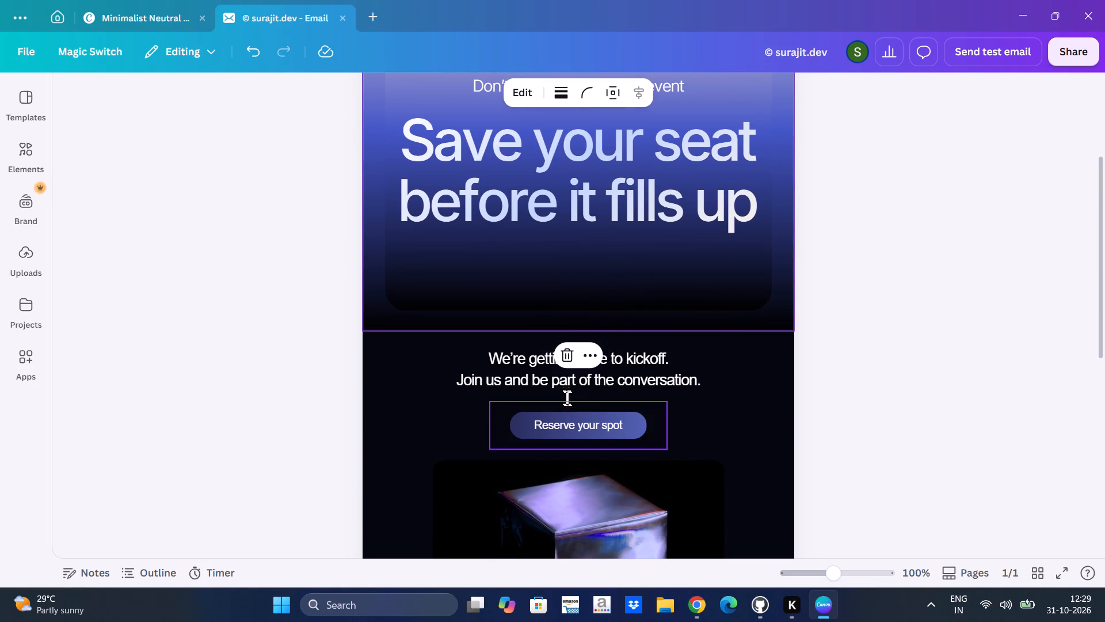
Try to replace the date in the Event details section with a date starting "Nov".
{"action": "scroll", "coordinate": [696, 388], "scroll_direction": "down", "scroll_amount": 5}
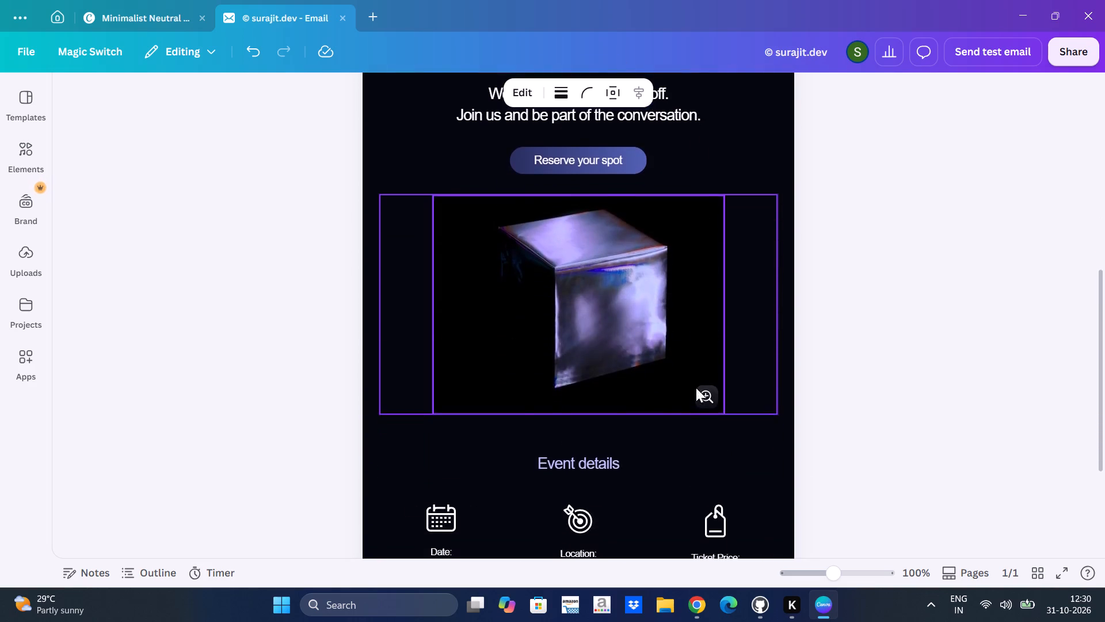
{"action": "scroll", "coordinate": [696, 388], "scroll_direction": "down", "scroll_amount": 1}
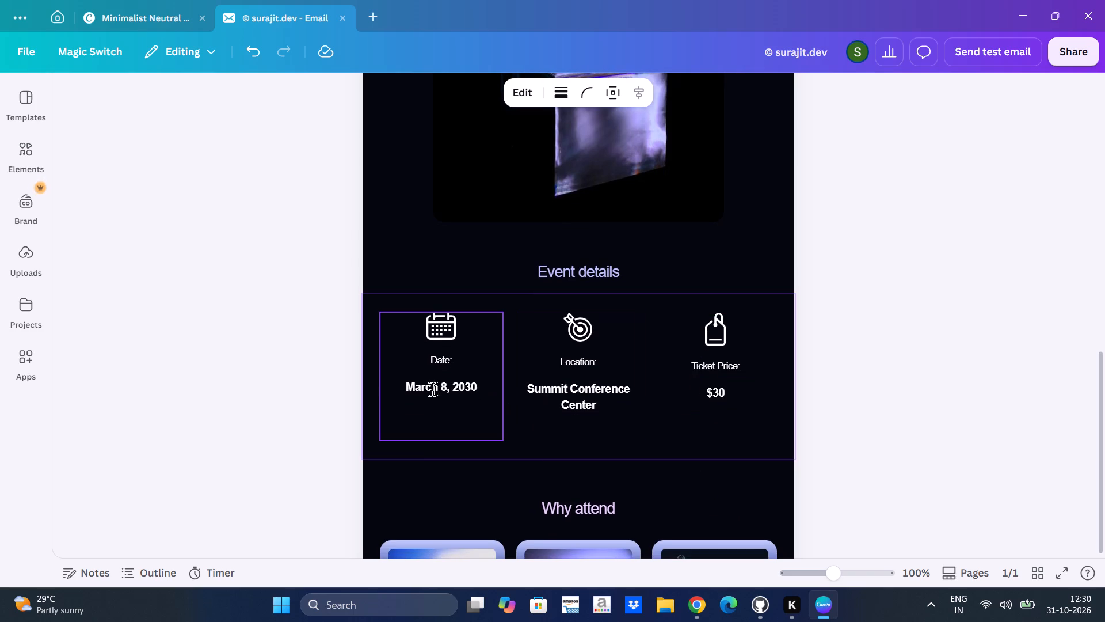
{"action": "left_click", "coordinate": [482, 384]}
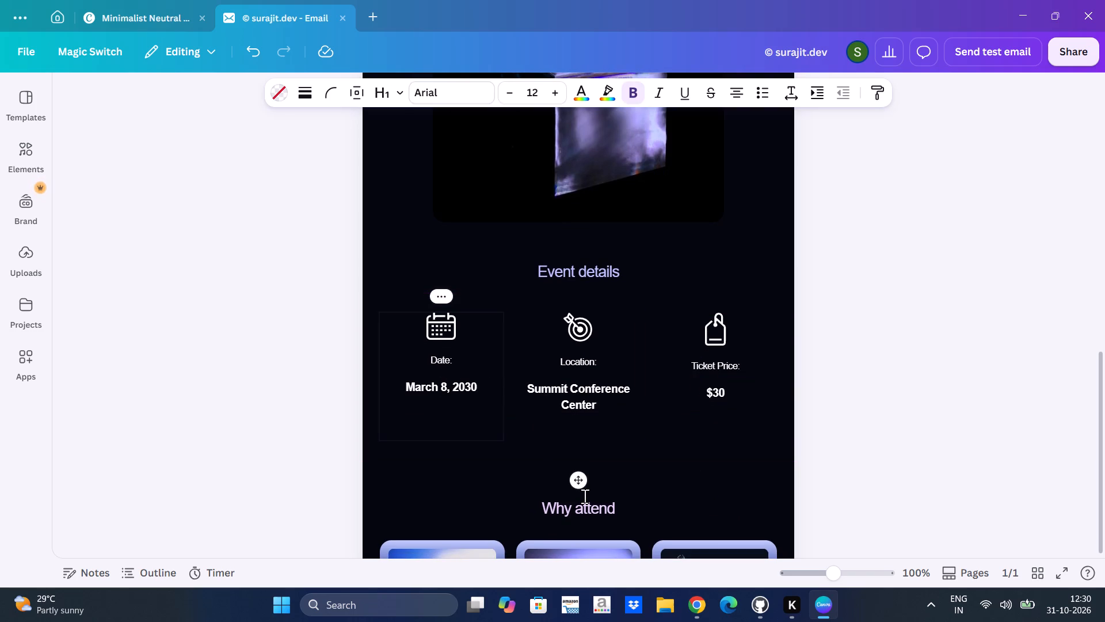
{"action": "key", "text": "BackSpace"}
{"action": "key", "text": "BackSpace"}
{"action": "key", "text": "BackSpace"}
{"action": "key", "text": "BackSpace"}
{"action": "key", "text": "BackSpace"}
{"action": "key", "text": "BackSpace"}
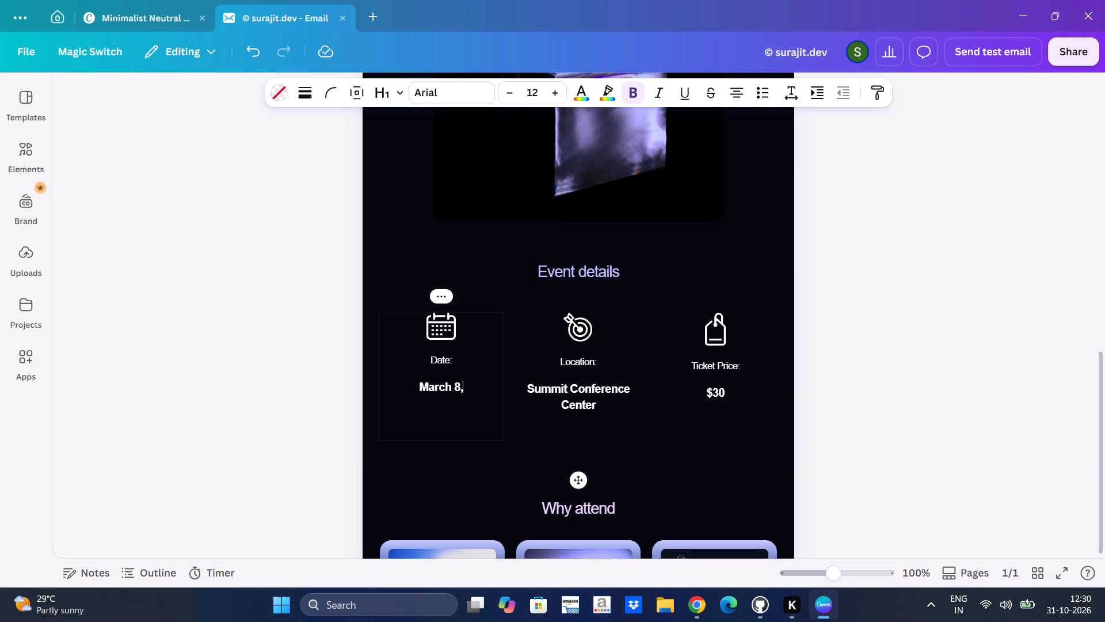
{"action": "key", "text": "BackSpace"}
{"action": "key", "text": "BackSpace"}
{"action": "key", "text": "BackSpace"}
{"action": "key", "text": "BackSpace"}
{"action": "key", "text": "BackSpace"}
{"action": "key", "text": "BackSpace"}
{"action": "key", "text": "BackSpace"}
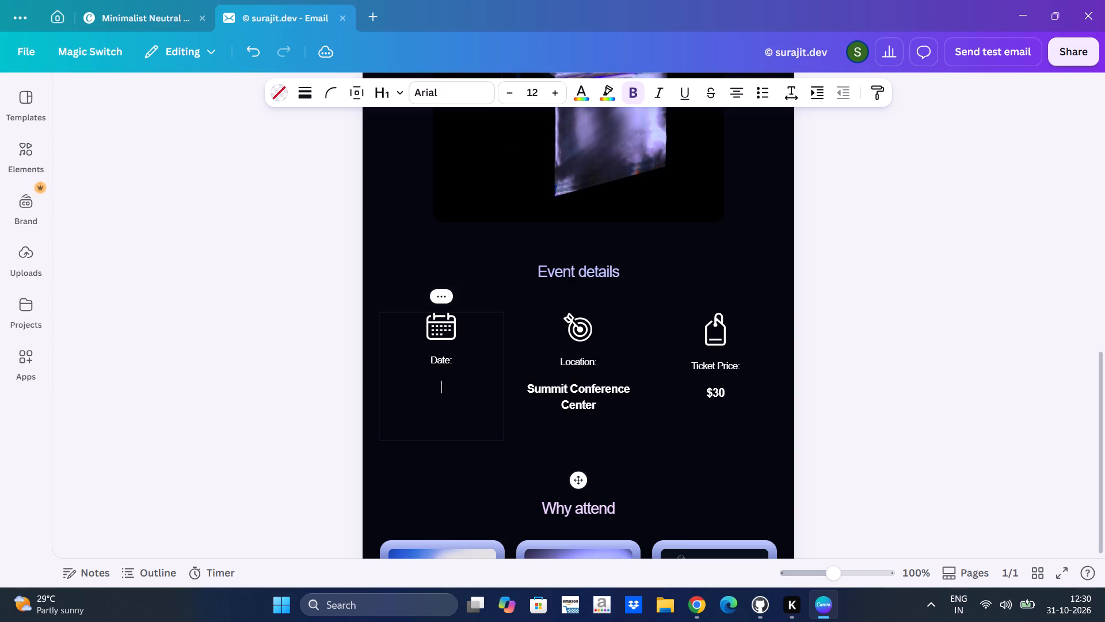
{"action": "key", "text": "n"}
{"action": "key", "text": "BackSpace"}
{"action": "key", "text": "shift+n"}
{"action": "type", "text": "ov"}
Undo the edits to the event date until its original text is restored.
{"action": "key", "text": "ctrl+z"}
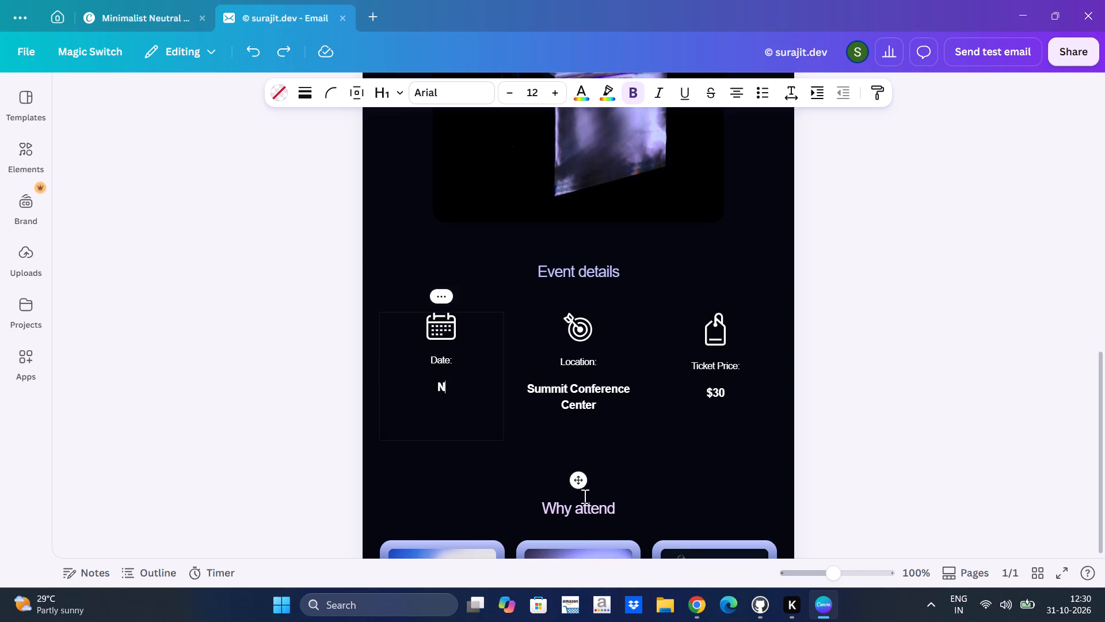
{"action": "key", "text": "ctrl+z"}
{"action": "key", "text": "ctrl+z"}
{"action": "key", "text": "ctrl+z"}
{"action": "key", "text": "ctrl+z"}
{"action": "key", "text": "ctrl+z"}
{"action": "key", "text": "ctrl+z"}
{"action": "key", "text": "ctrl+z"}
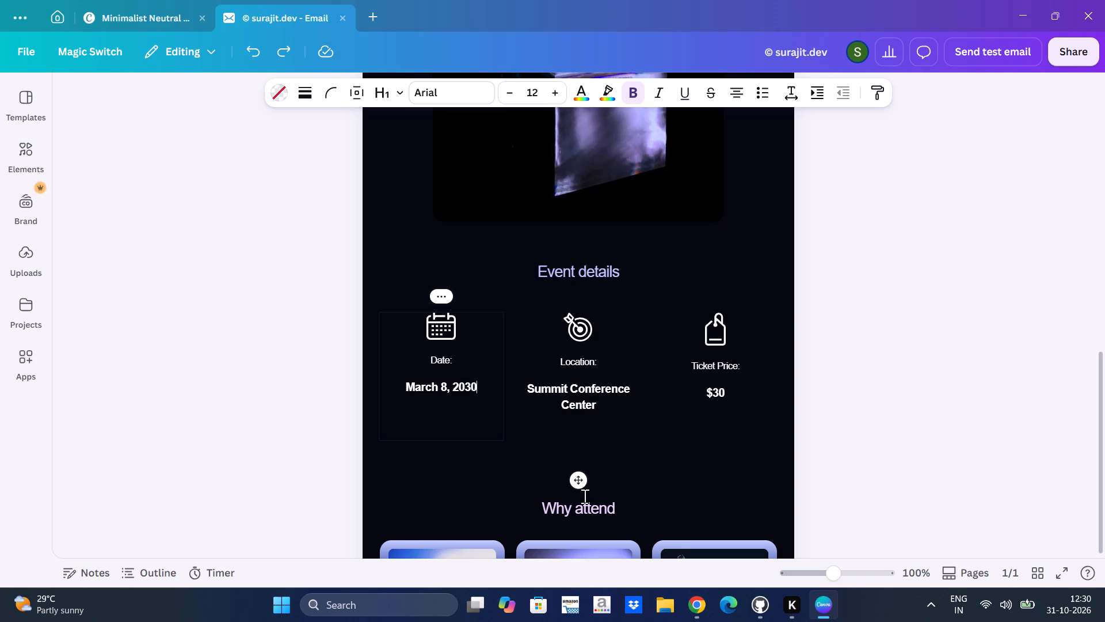
Replace the date in the Event details section with "Nov 5,2026".
{"action": "scroll", "coordinate": [584, 496], "scroll_direction": "up", "scroll_amount": 7}
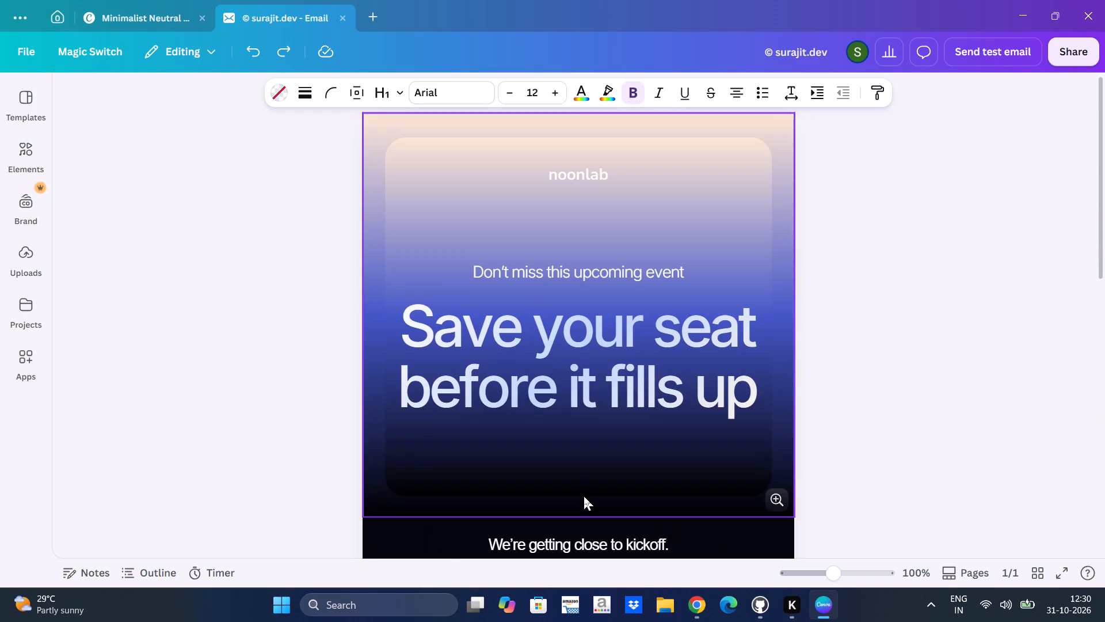
{"action": "scroll", "coordinate": [584, 496], "scroll_direction": "down", "scroll_amount": 8}
{"action": "scroll", "coordinate": [584, 496], "scroll_direction": "up", "scroll_amount": 1}
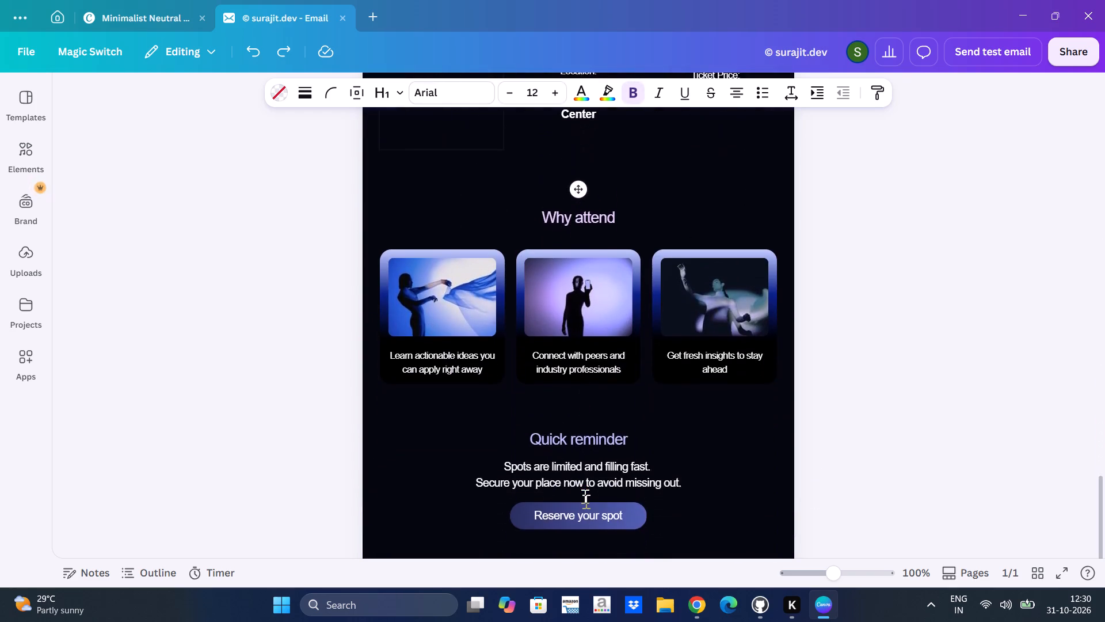
{"action": "scroll", "coordinate": [584, 496], "scroll_direction": "up", "scroll_amount": 2}
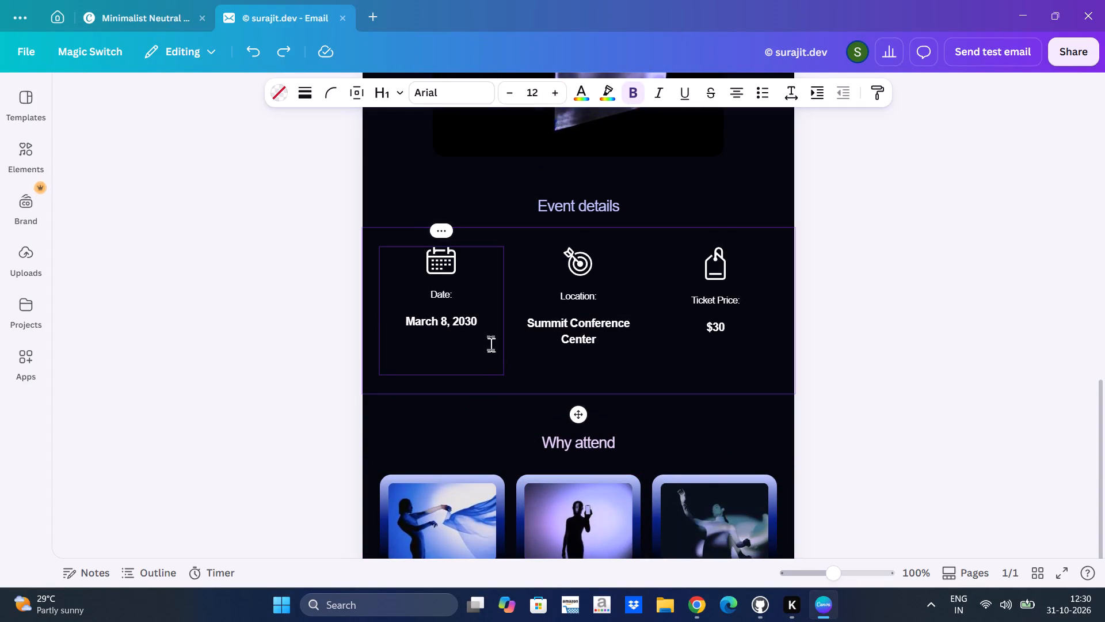
{"action": "key", "text": "BackSpace"}
{"action": "key", "text": "BackSpace"}
{"action": "key", "text": "BackSpace"}
{"action": "key", "text": "BackSpace"}
{"action": "key", "text": "BackSpace"}
{"action": "key", "text": "BackSpace"}
{"action": "key", "text": "BackSpace"}
{"action": "key", "text": "BackSpace"}
{"action": "key", "text": "BackSpace"}
{"action": "key", "text": "BackSpace"}
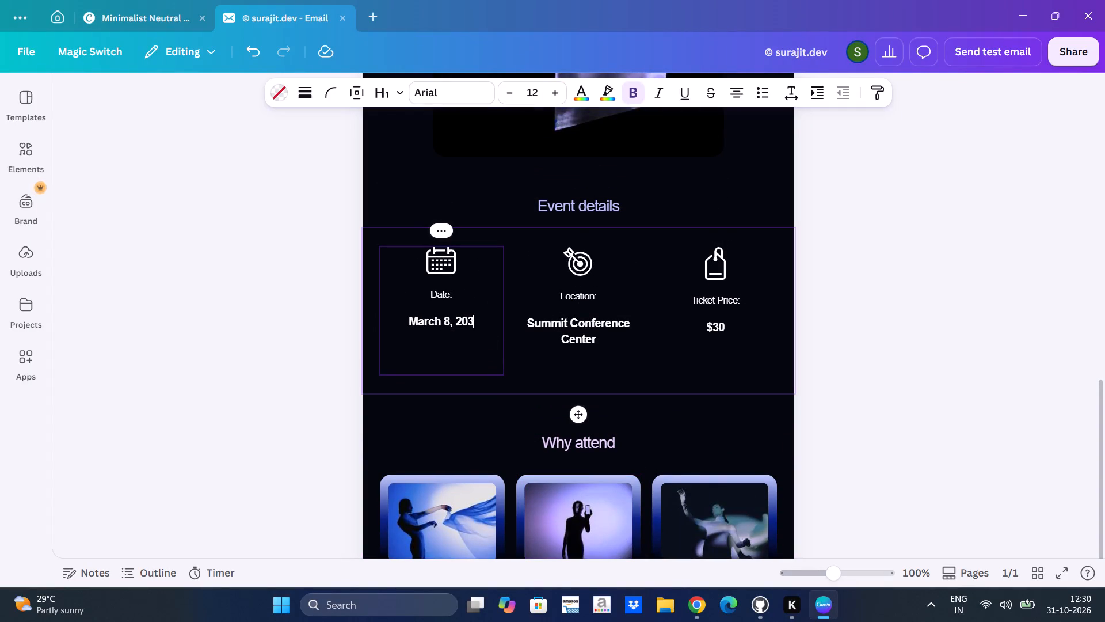
{"action": "key", "text": "BackSpace"}
{"action": "key", "text": "BackSpace"}
{"action": "key", "text": "BackSpace"}
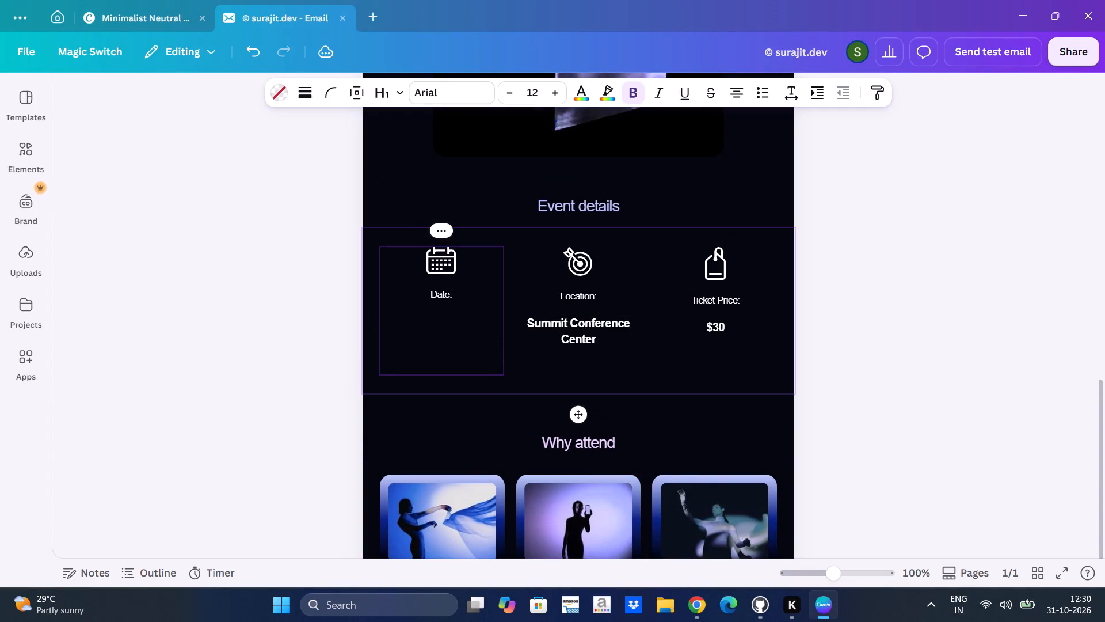
{"action": "key", "text": "shift+n"}
{"action": "type", "text": "on"}
{"action": "key", "text": "BackSpace"}
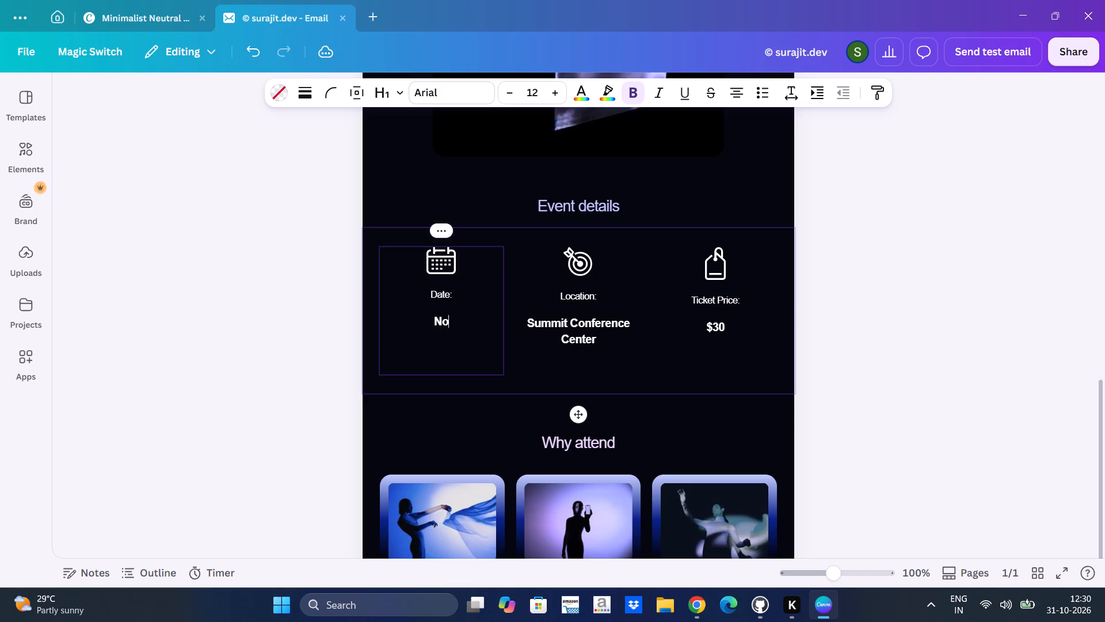
{"action": "type", "text": "v"}
{"action": "key", "text": "space"}
{"action": "key", "text": "5"}
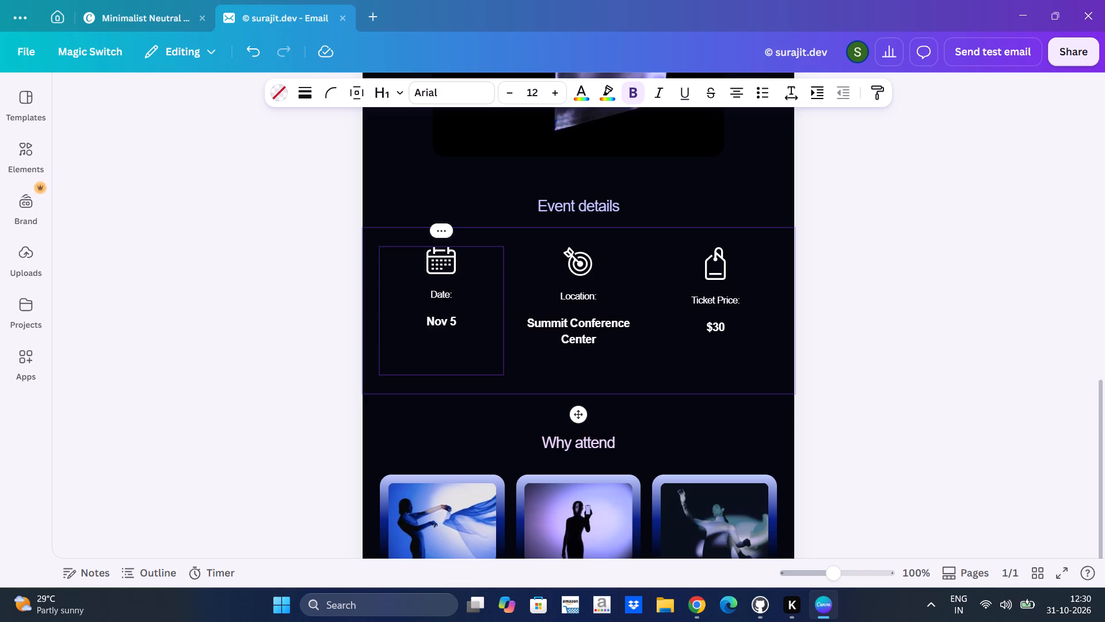
{"action": "type", "text": ",2026"}
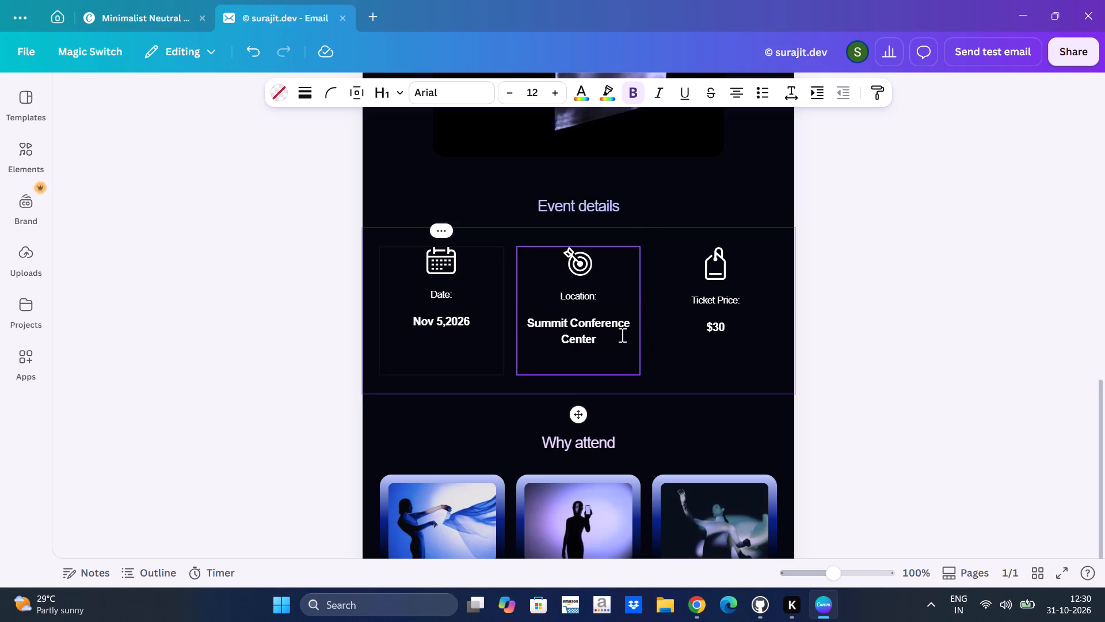
Clear the placeholder venue name "Summit Conference Center" below the Location label.
{"action": "left_click", "coordinate": [606, 346]}
{"action": "key", "text": "BackSpace"}
{"action": "key", "text": "BackSpace"}
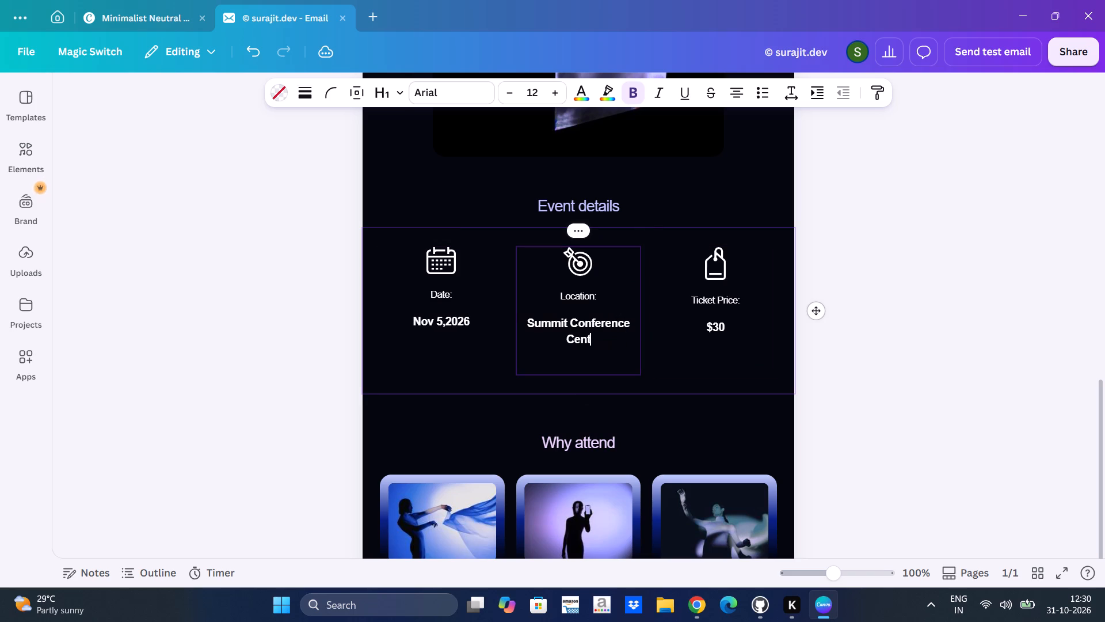
{"action": "key", "text": "BackSpace"}
{"action": "key", "text": "BackSpace"}
{"action": "key", "text": "BackSpace"}
{"action": "key", "text": "BackSpace"}
{"action": "key", "text": "BackSpace"}
{"action": "key", "text": "BackSpace"}
{"action": "key", "text": "BackSpace"}
{"action": "key", "text": "BackSpace"}
{"action": "key", "text": "BackSpace"}
{"action": "key", "text": "BackSpace"}
{"action": "key", "text": "BackSpace"}
{"action": "key", "text": "BackSpace"}
{"action": "key", "text": "BackSpace"}
{"action": "key", "text": "BackSpace"}
{"action": "key", "text": "BackSpace"}
{"action": "key", "text": "BackSpace"}
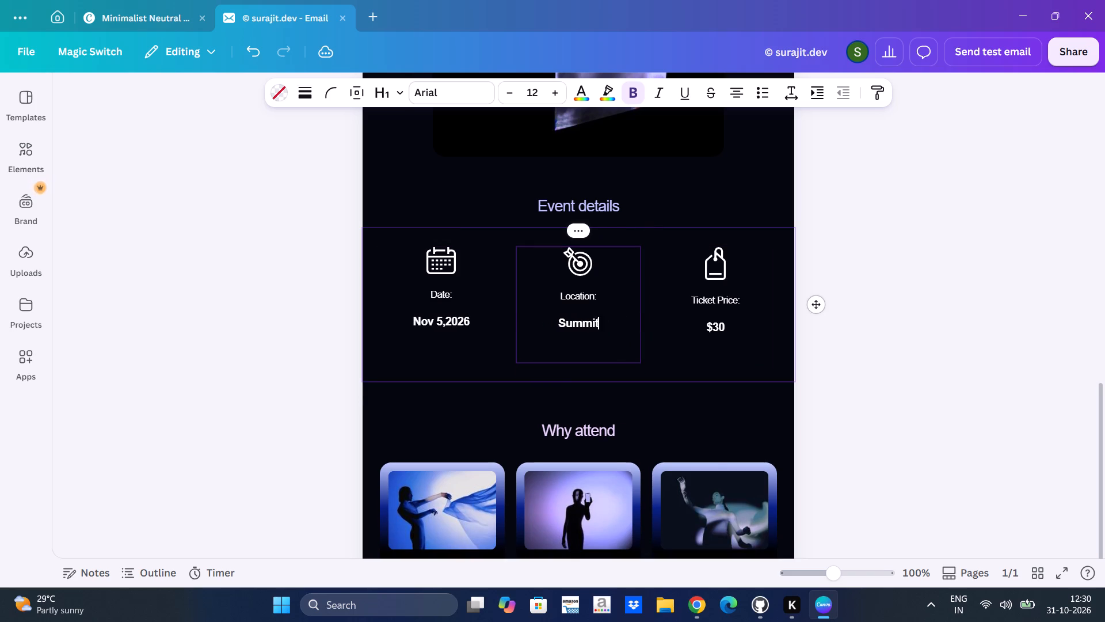
{"action": "key", "text": "BackSpace"}
{"action": "key", "text": "BackSpace"}
{"action": "key", "text": "BackSpace"}
{"action": "key", "text": "BackSpace"}
{"action": "key", "text": "BackSpace"}
{"action": "key", "text": "BackSpace"}
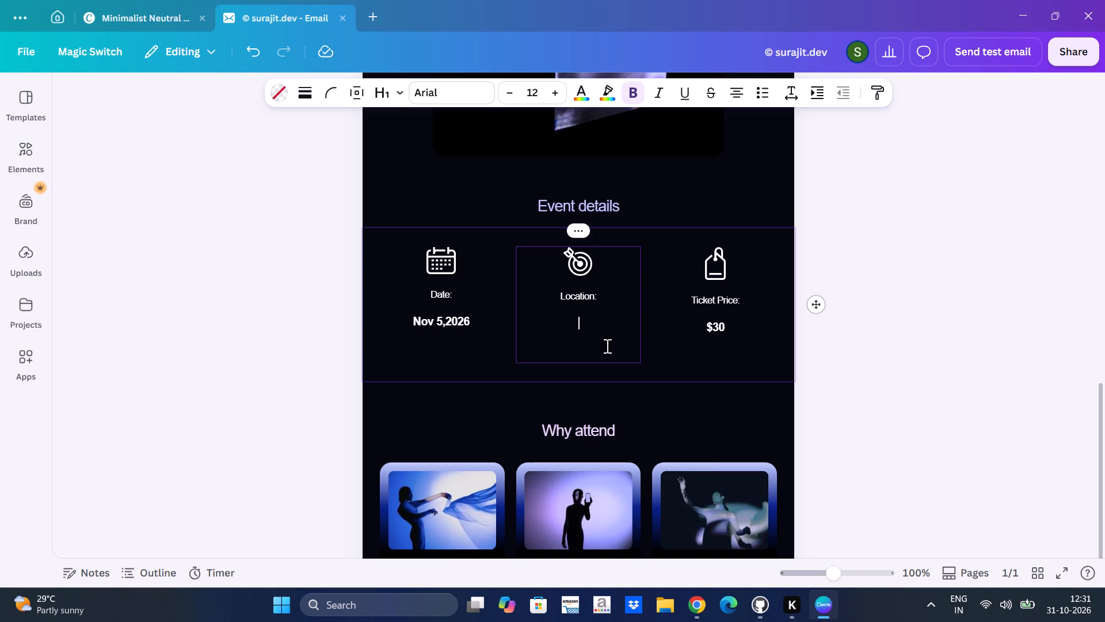
Replace the ticket price in the Event details section with "Rs 1600".
{"action": "left_click", "coordinate": [739, 327]}
{"action": "key", "text": "BackSpace"}
{"action": "key", "text": "BackSpace"}
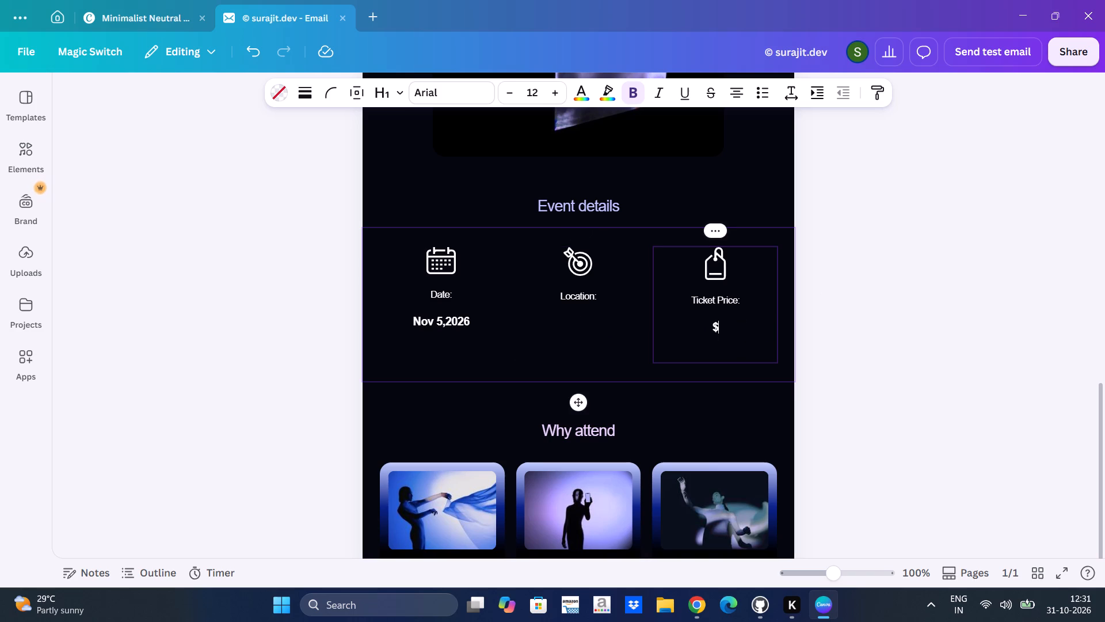
{"action": "key", "text": "BackSpace"}
{"action": "key", "text": "1"}
{"action": "key", "text": "6"}
{"action": "type", "text": "00"}
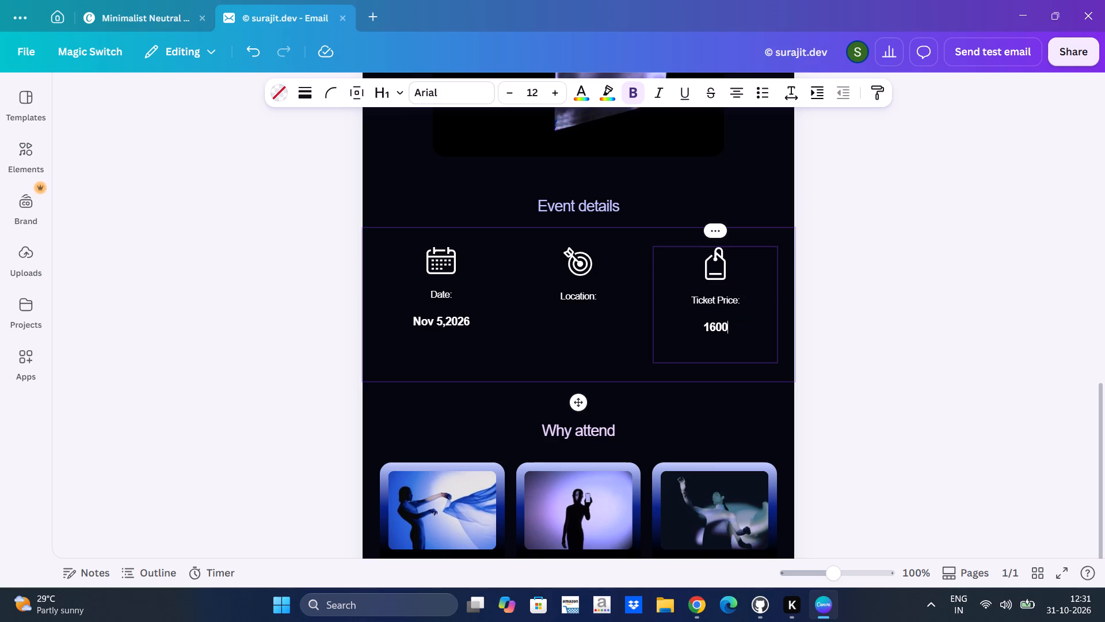
{"action": "key", "text": "space"}
{"action": "key", "text": "Left"}
{"action": "key", "text": "Left"}
{"action": "key", "text": "Left"}
{"action": "key", "text": "Left"}
{"action": "key", "text": "Left"}
{"action": "key", "text": "shift+r"}
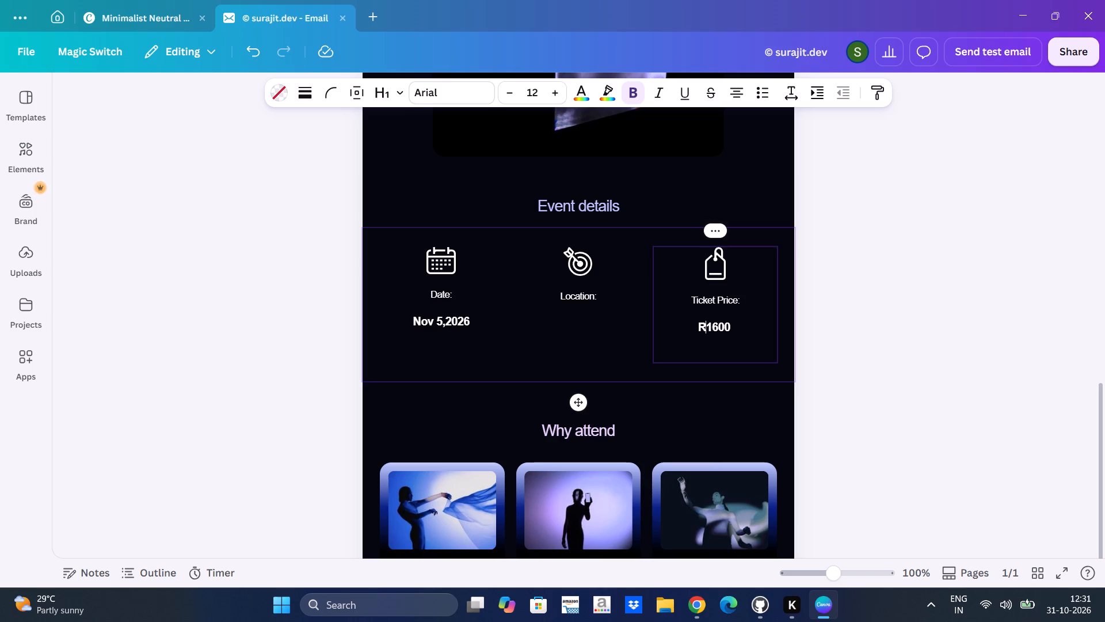
{"action": "key", "text": "s"}
{"action": "key", "text": "space"}
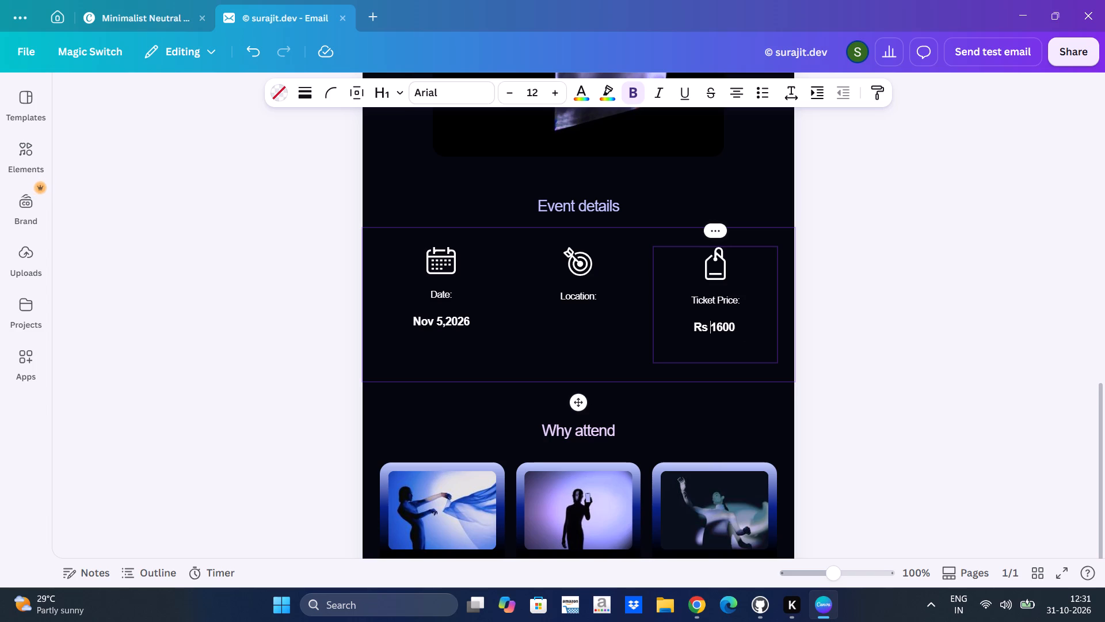
Enter "Nandigram," with a capital N as the venue below the Location label in the Event details section.
{"action": "left_click", "coordinate": [568, 312]}
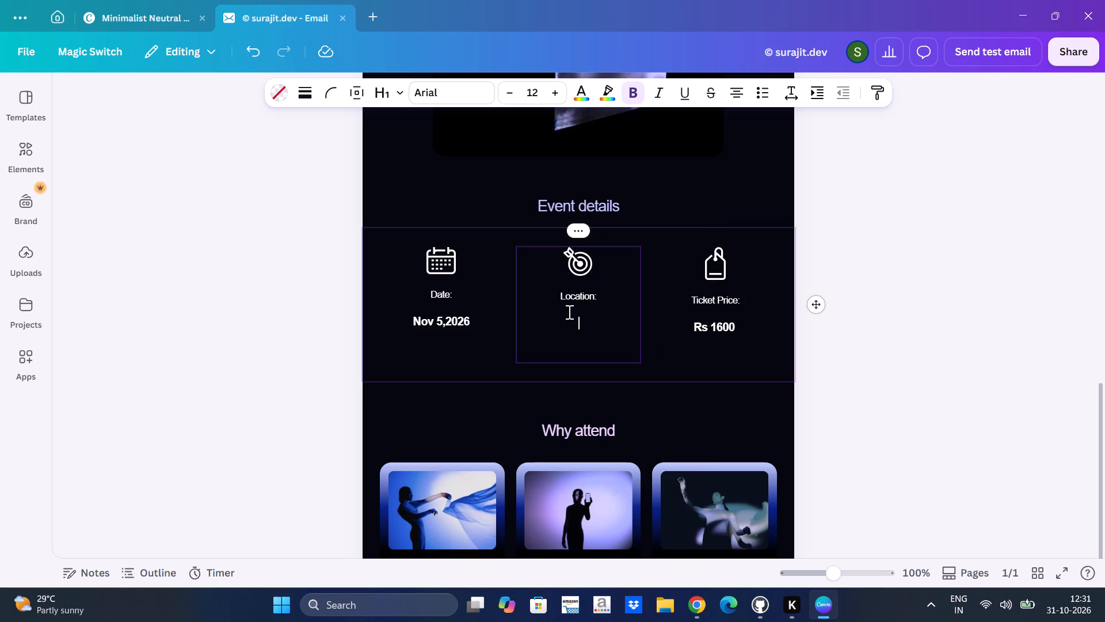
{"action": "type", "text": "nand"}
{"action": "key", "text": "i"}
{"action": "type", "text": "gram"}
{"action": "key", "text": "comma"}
{"action": "left_click", "coordinate": [554, 325]}
{"action": "key", "text": "BackSpace"}
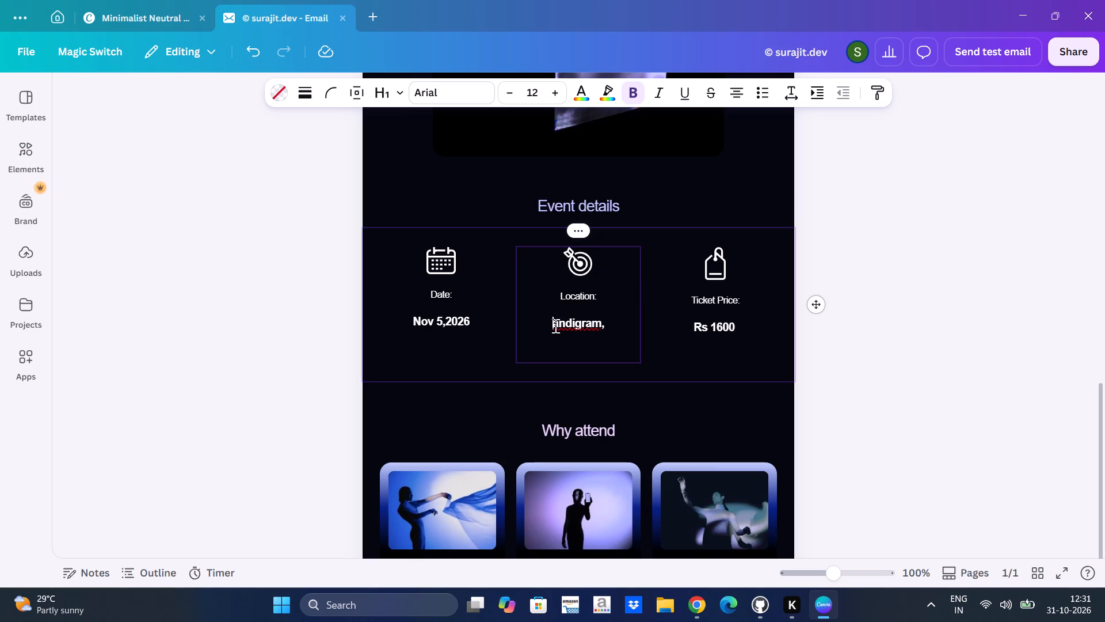
{"action": "key", "text": "shift+n"}
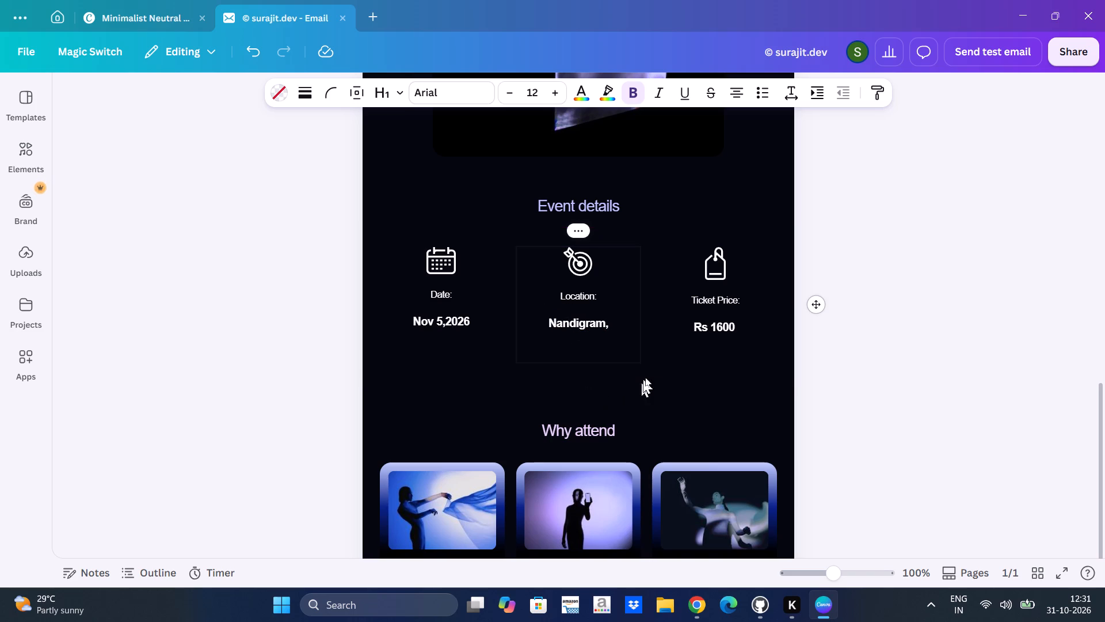
{"action": "left_click", "coordinate": [614, 331]}
{"action": "key", "text": "space"}
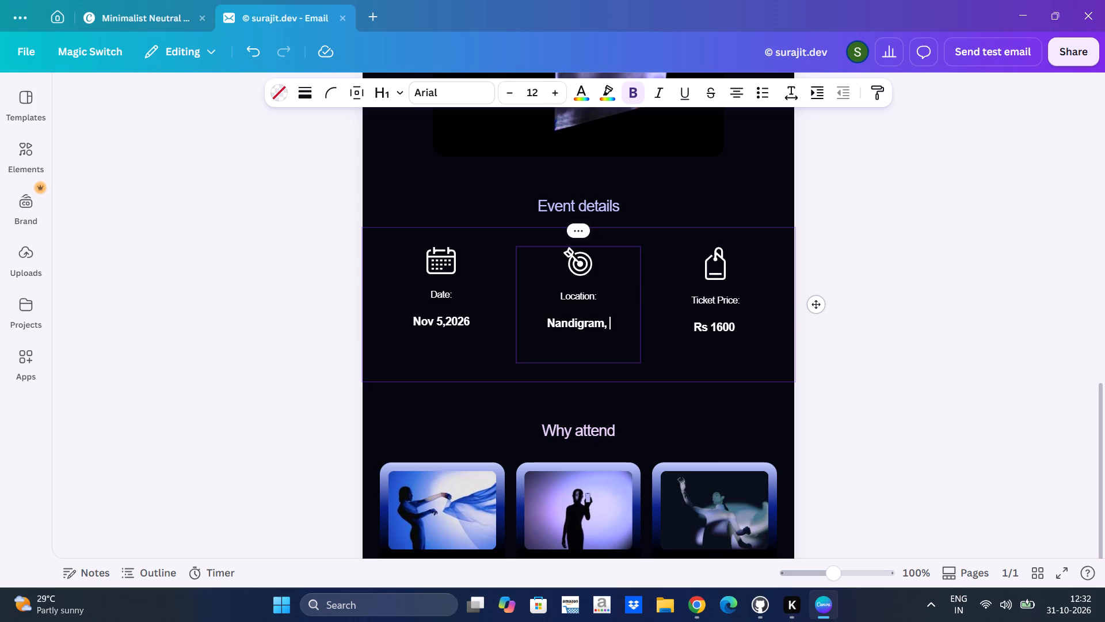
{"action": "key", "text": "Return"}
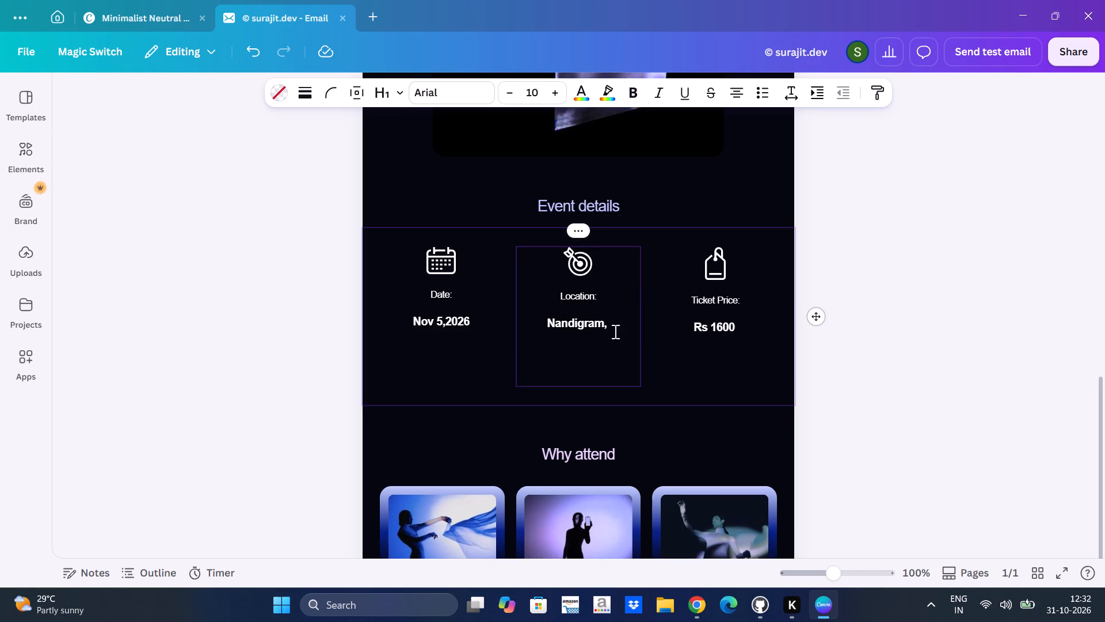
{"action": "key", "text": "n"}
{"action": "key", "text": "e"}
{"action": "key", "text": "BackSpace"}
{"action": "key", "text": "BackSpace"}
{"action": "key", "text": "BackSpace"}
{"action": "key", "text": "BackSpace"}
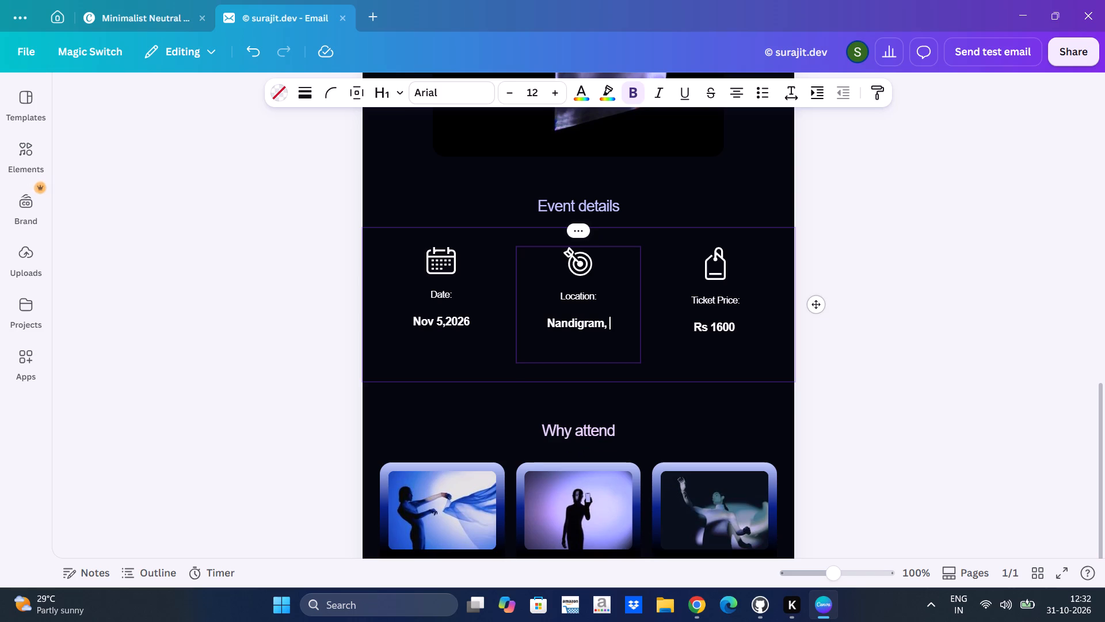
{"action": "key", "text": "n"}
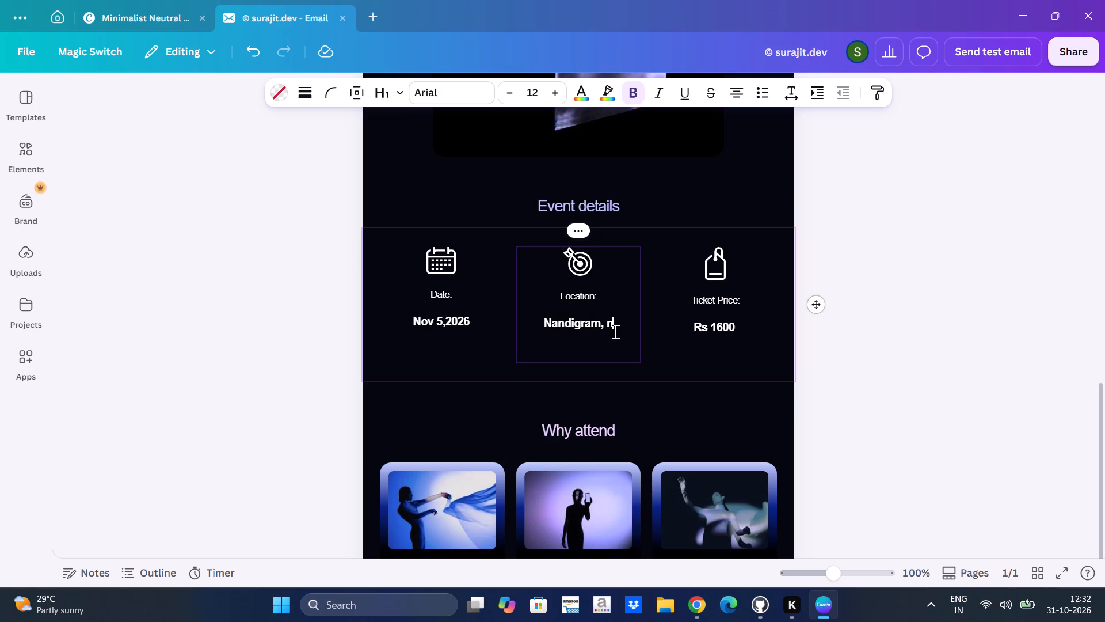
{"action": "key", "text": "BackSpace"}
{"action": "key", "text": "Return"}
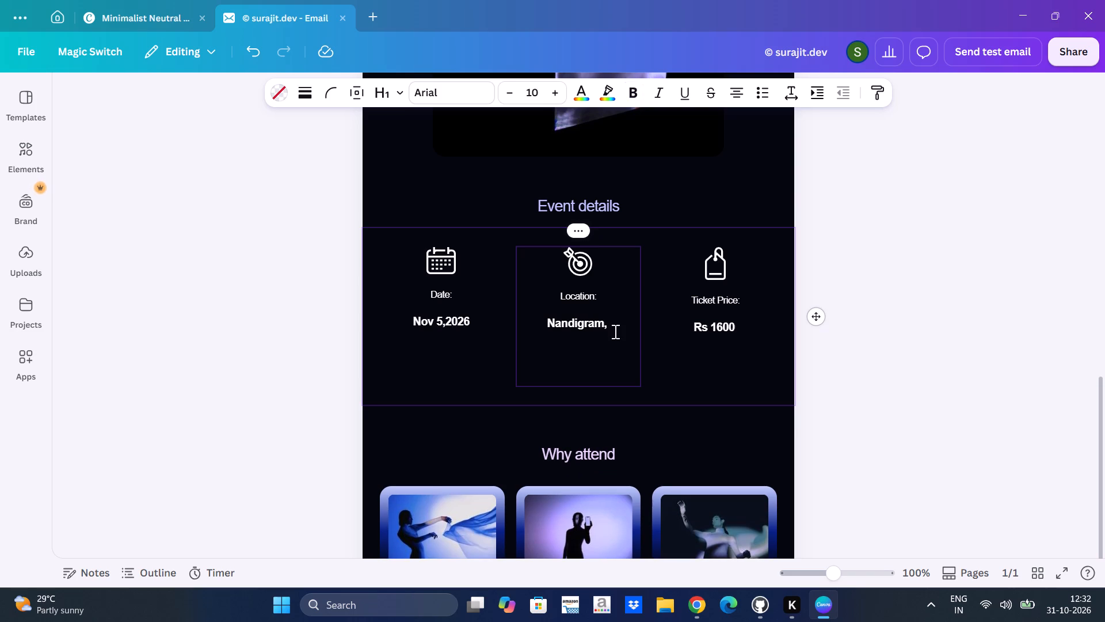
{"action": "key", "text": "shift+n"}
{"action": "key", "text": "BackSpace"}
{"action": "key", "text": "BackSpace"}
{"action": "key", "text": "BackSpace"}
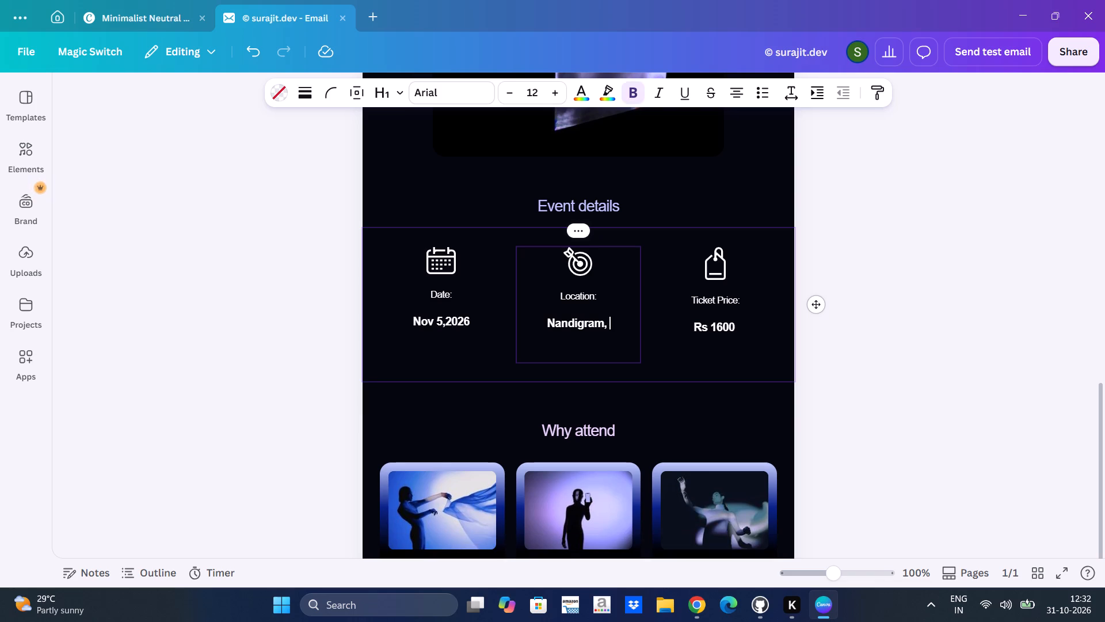
Continue the venue text after "Nandigram," with "near by hospital road".
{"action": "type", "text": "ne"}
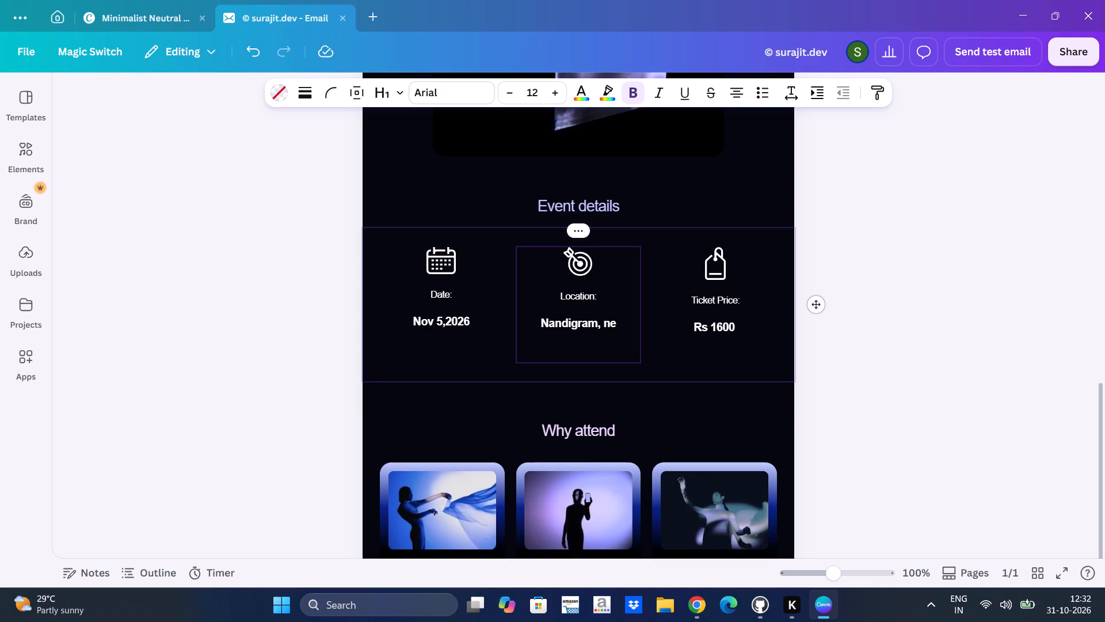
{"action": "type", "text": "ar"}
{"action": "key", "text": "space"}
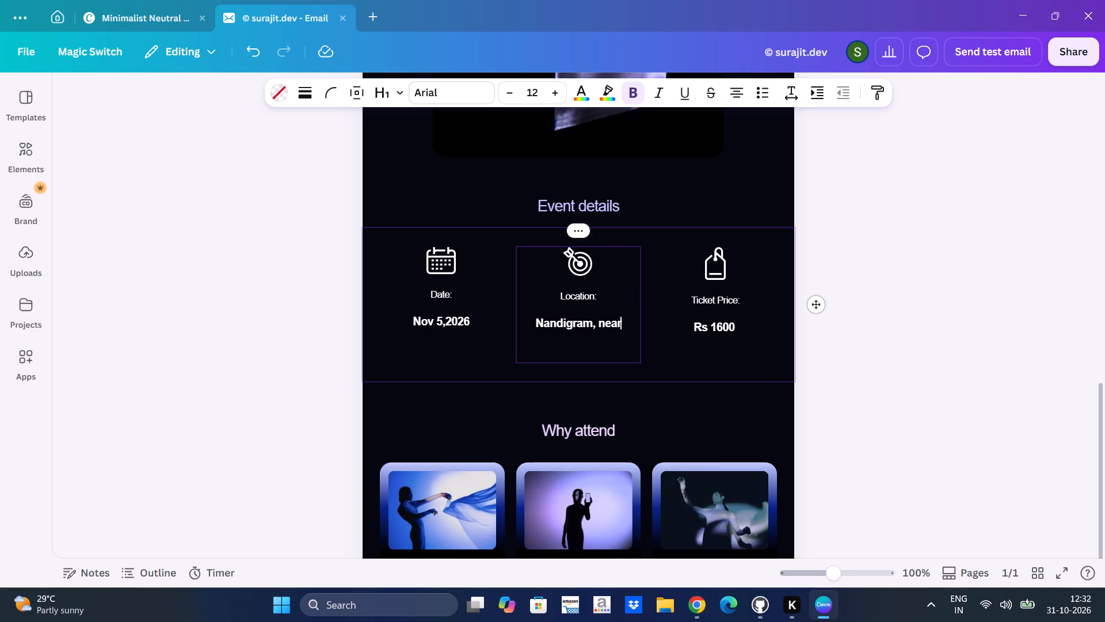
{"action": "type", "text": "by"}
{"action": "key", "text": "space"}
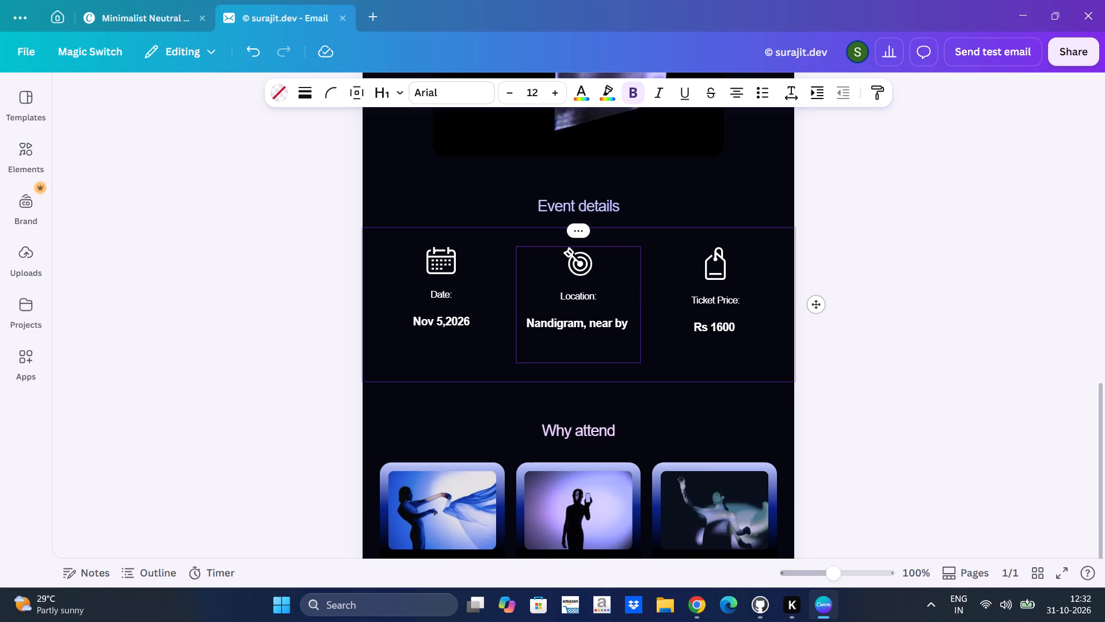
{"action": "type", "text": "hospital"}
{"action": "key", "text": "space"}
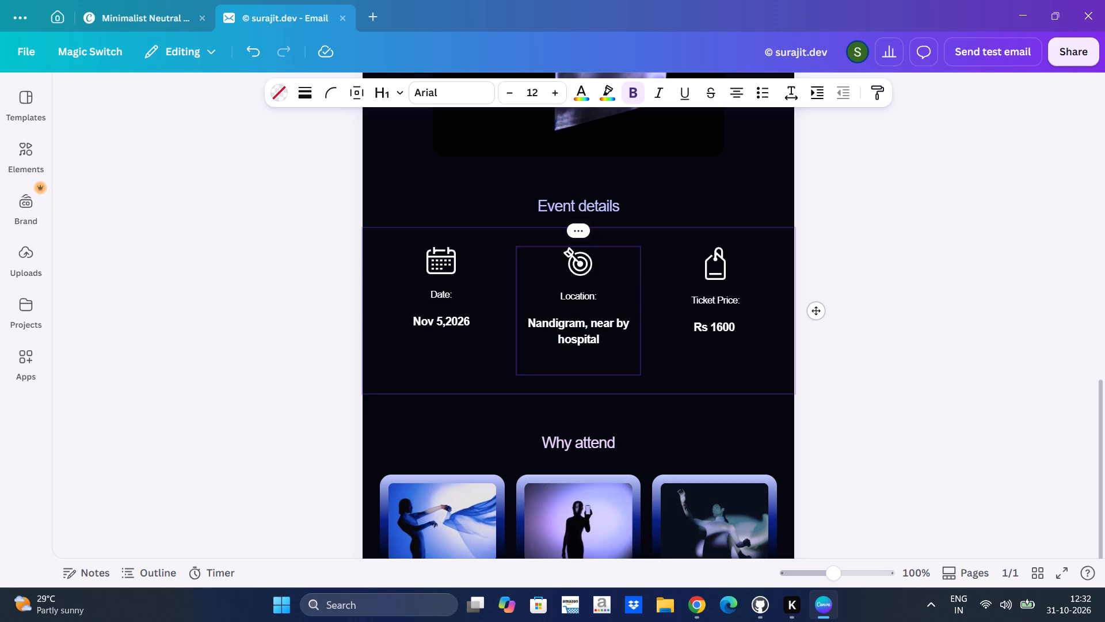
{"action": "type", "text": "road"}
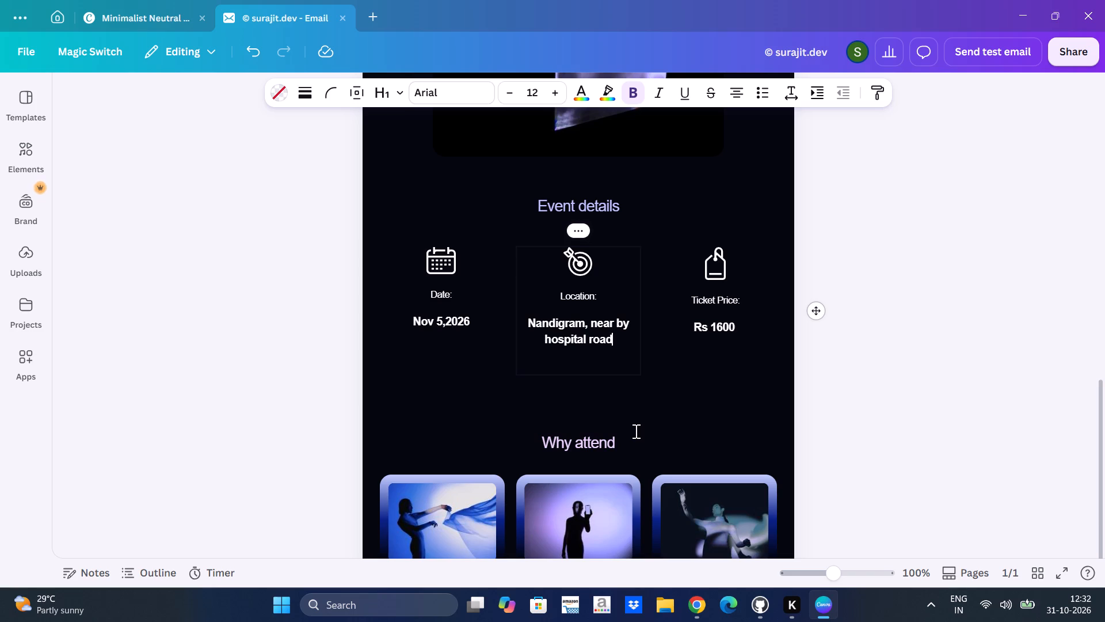
Select the image in the first Why attend card, above "Learn actionable ideas you can apply right away".
{"action": "scroll", "coordinate": [635, 431], "scroll_direction": "down", "scroll_amount": 3}
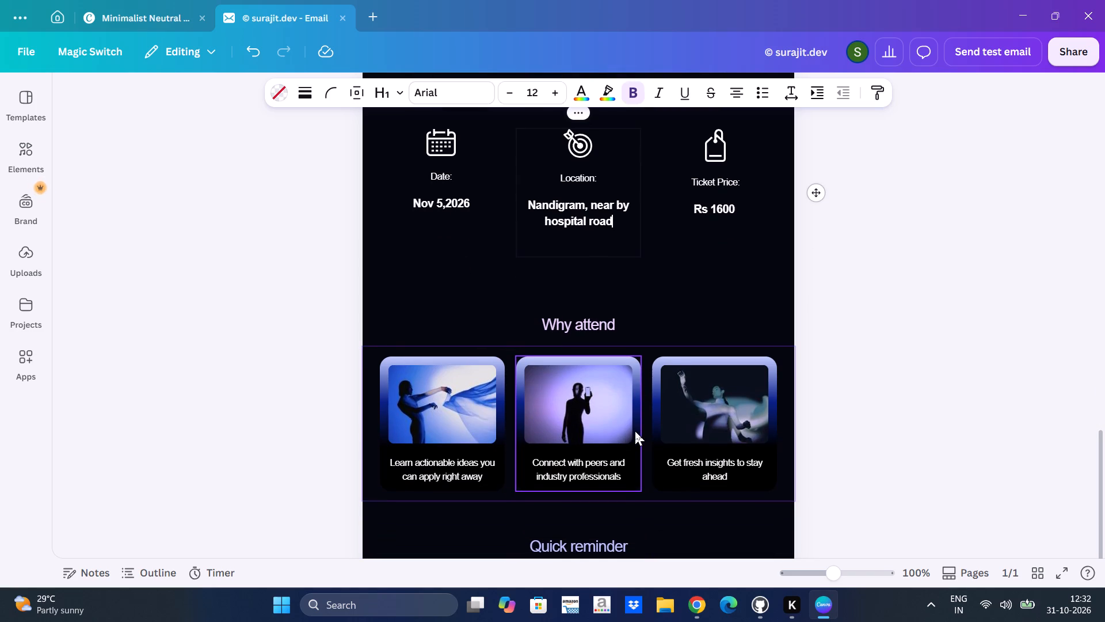
{"action": "left_click", "coordinate": [454, 399]}
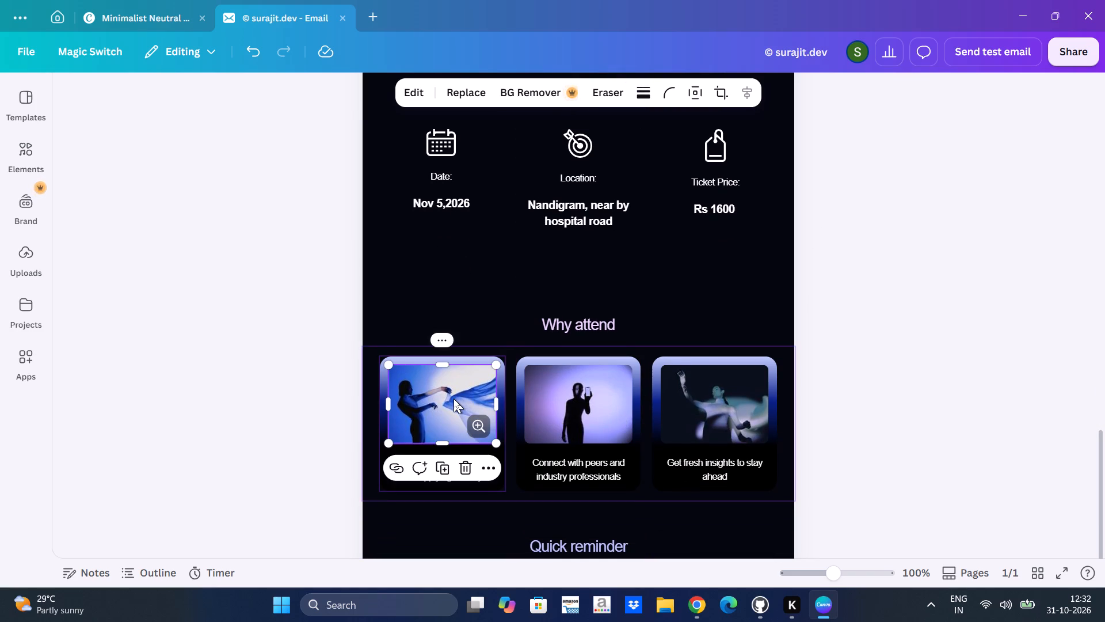
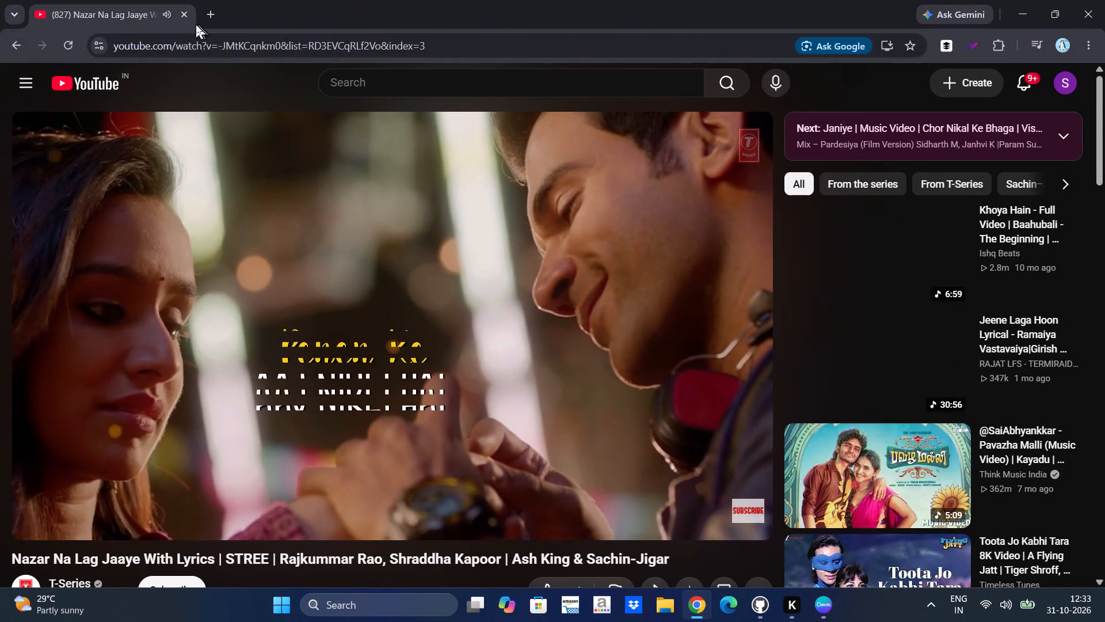
Search Google for "tradig" in a new browser tab and show the image results.
{"action": "left_click", "coordinate": [209, 13]}
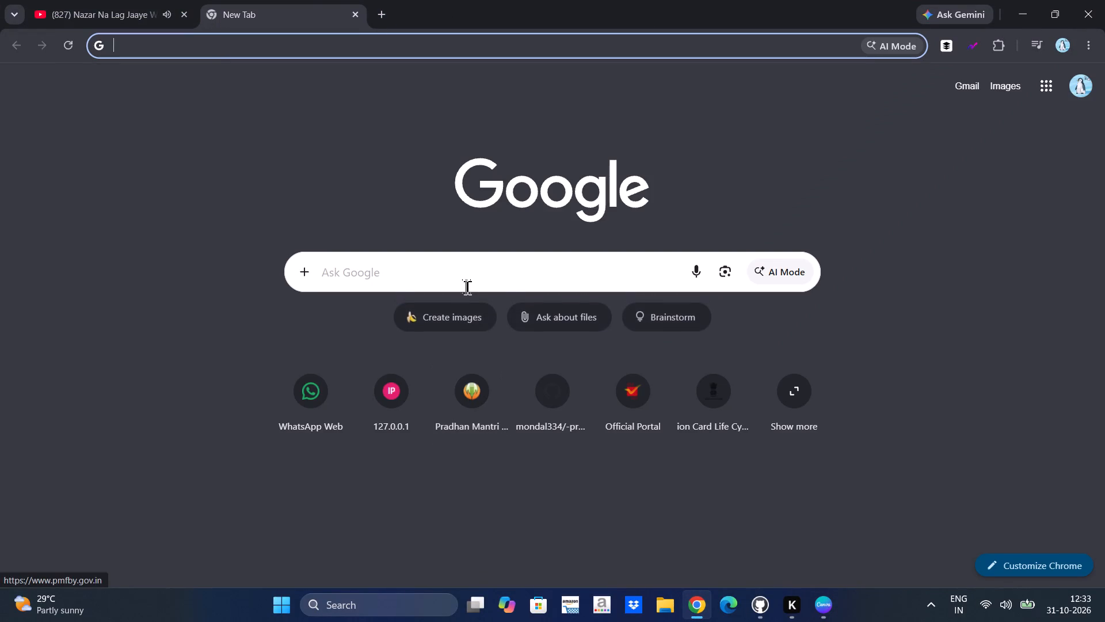
{"action": "left_click", "coordinate": [449, 276]}
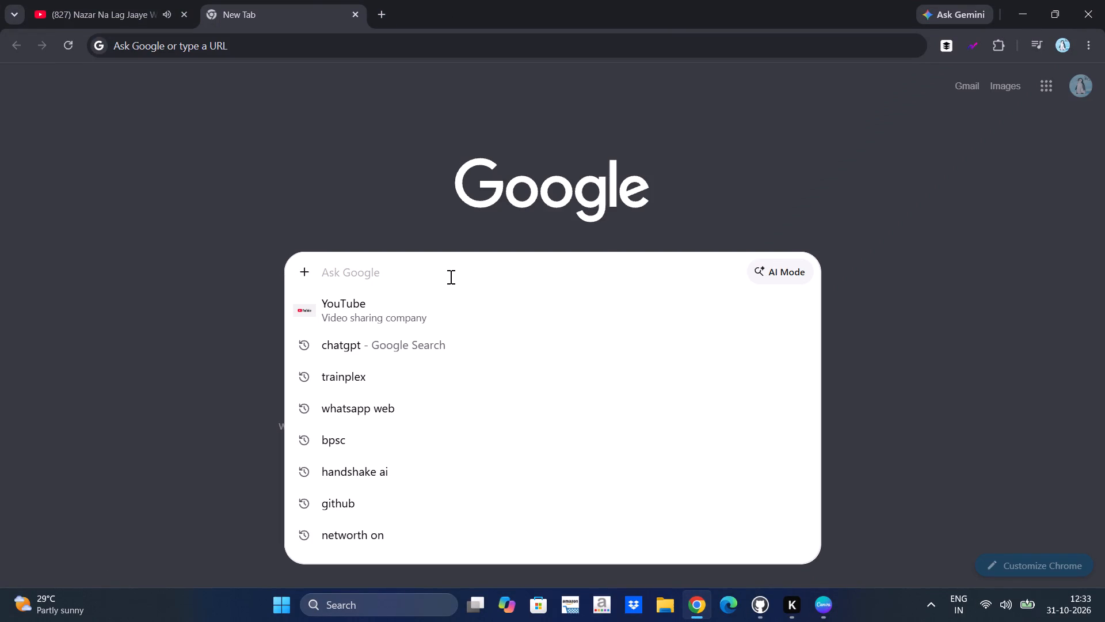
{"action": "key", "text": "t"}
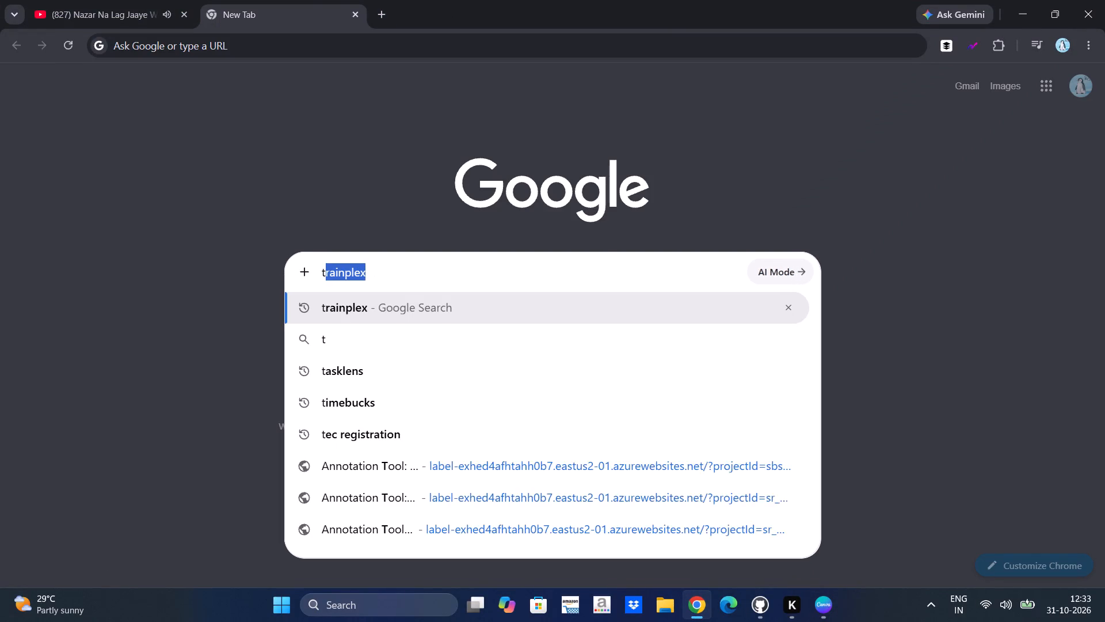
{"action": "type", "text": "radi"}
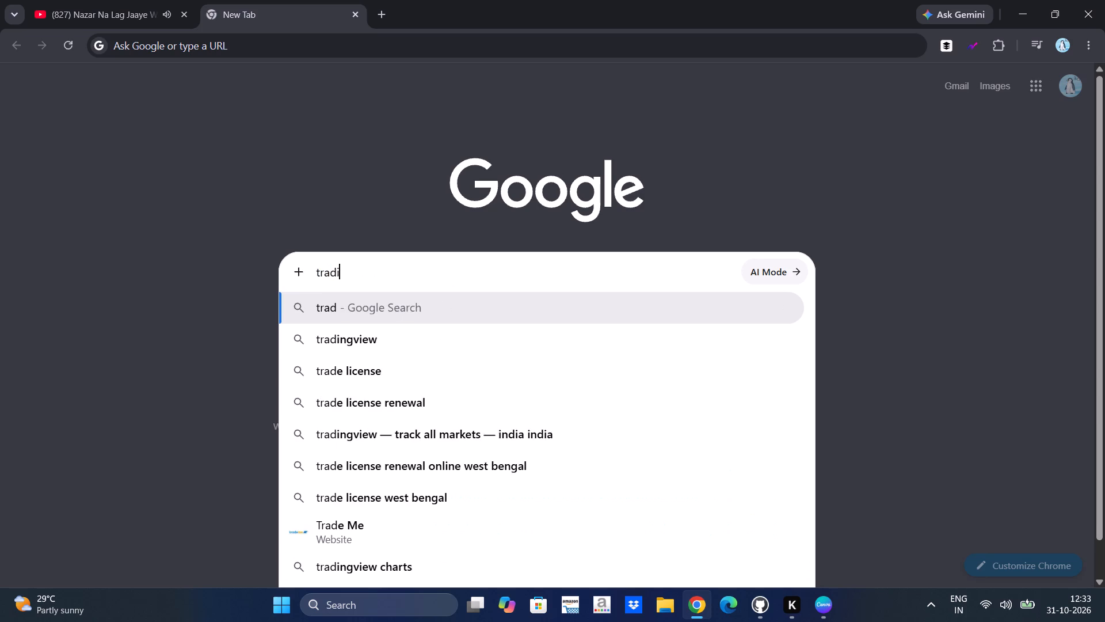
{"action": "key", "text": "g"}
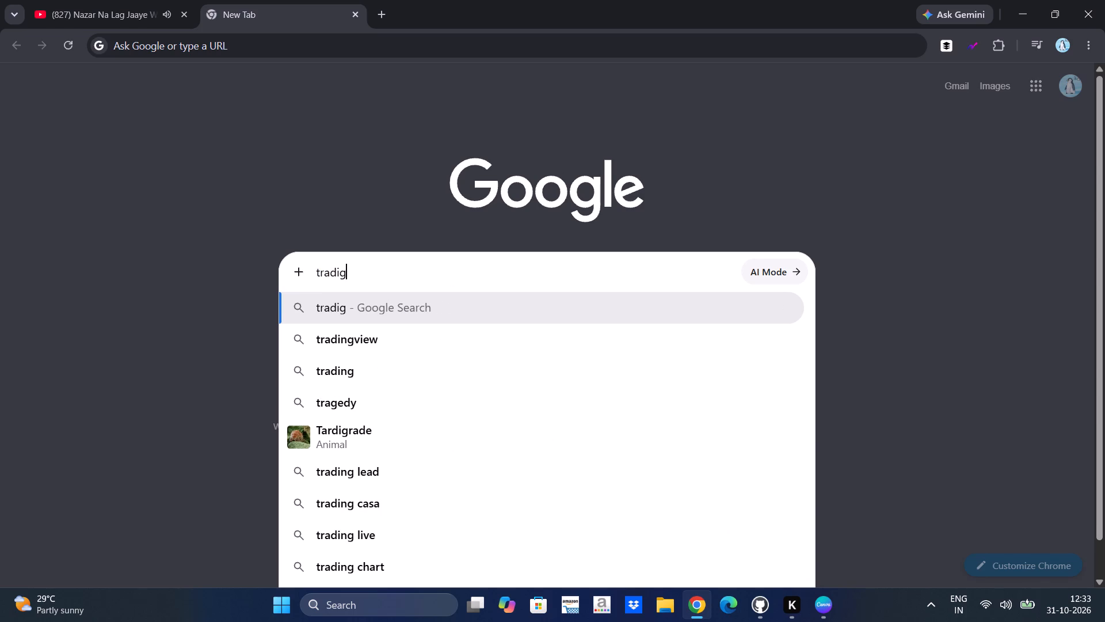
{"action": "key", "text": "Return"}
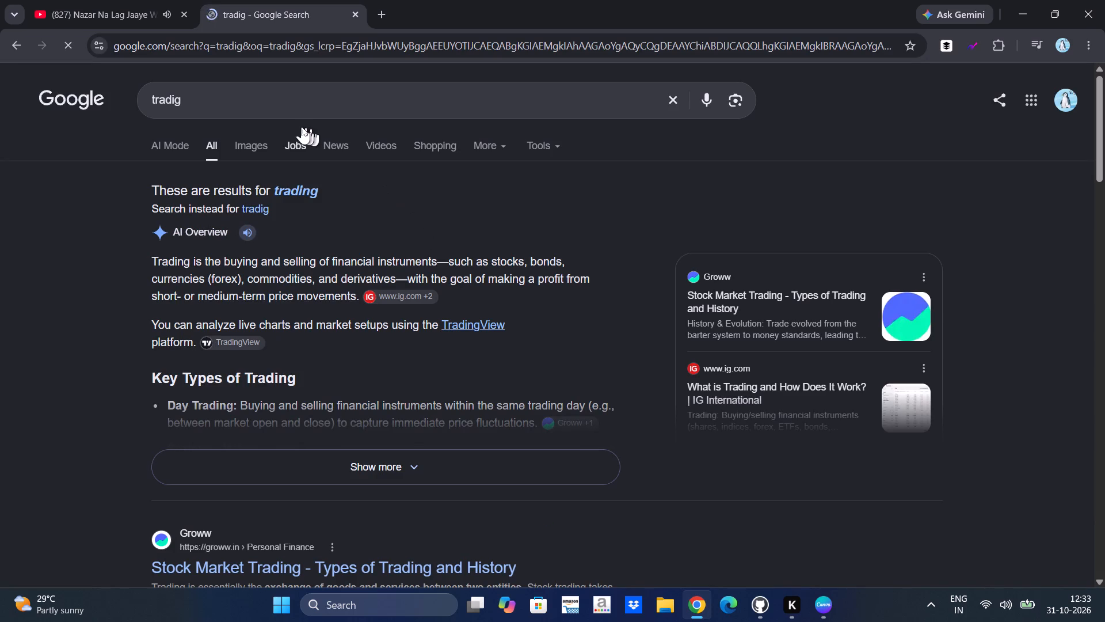
{"action": "left_click", "coordinate": [247, 147]}
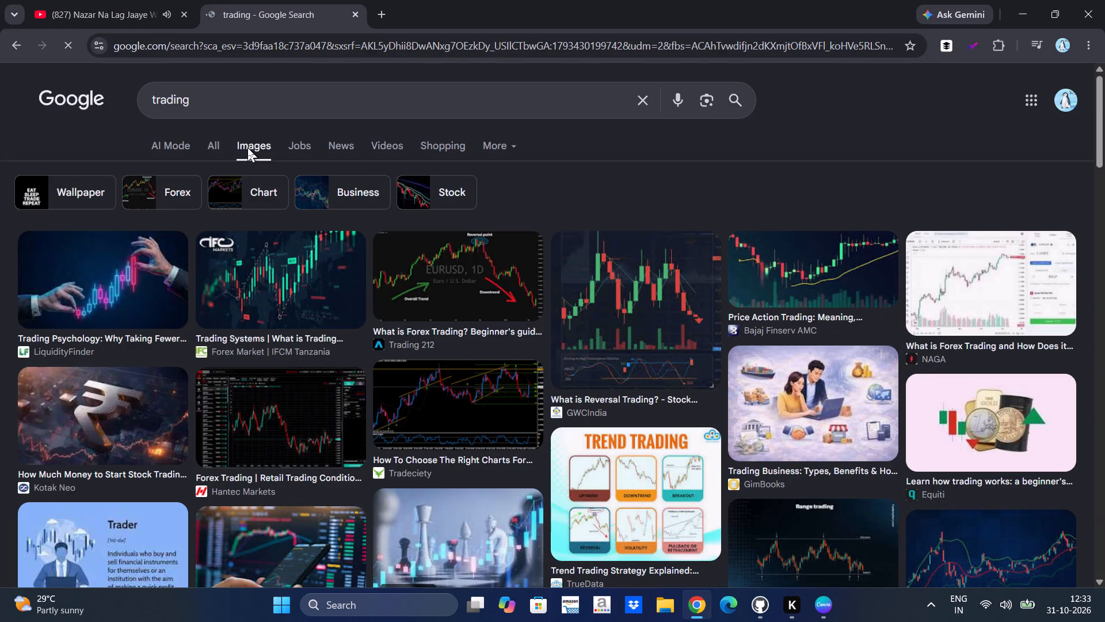
Copy the enlarged Kotak Neo picture of the metallic rupee symbol from the trading image results.
{"action": "scroll", "coordinate": [525, 338], "scroll_direction": "down", "scroll_amount": 4}
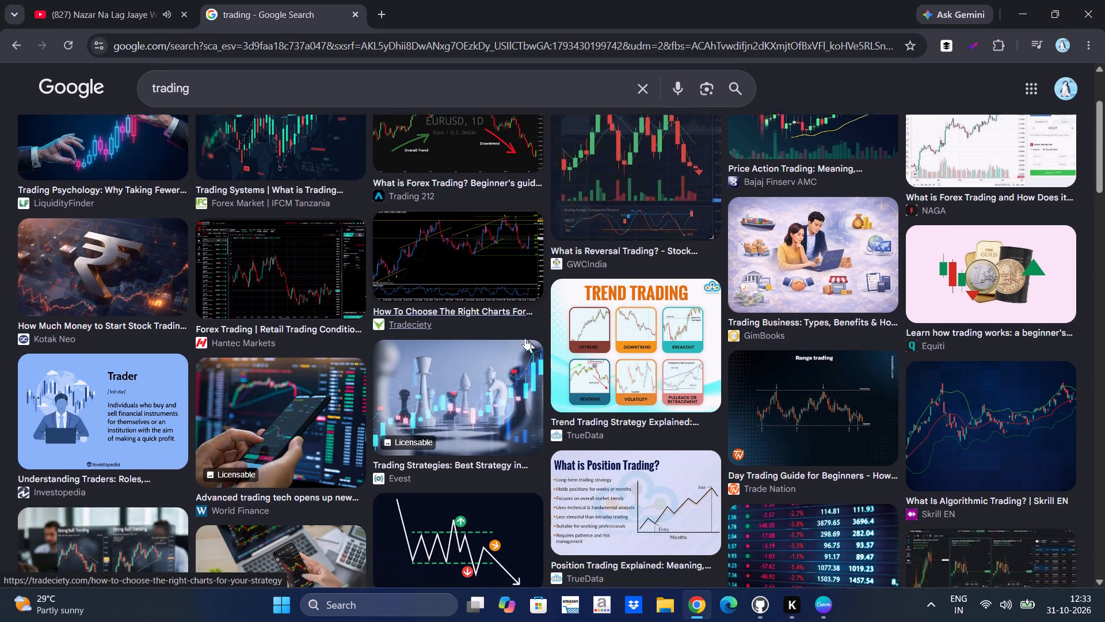
{"action": "right_click", "coordinate": [96, 225]}
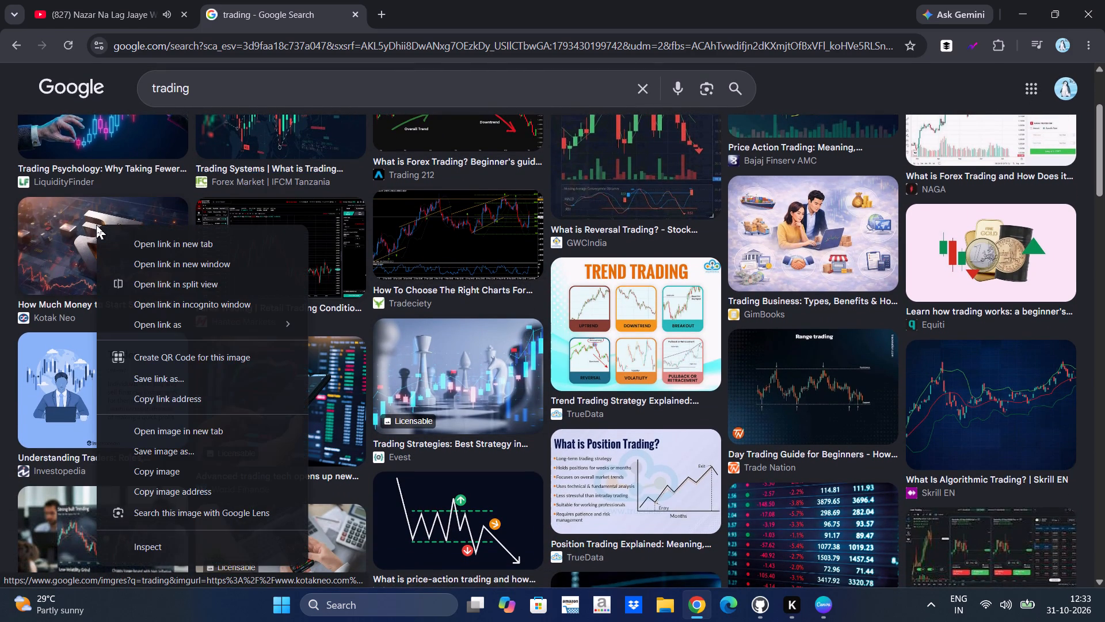
{"action": "left_click", "coordinate": [69, 255]}
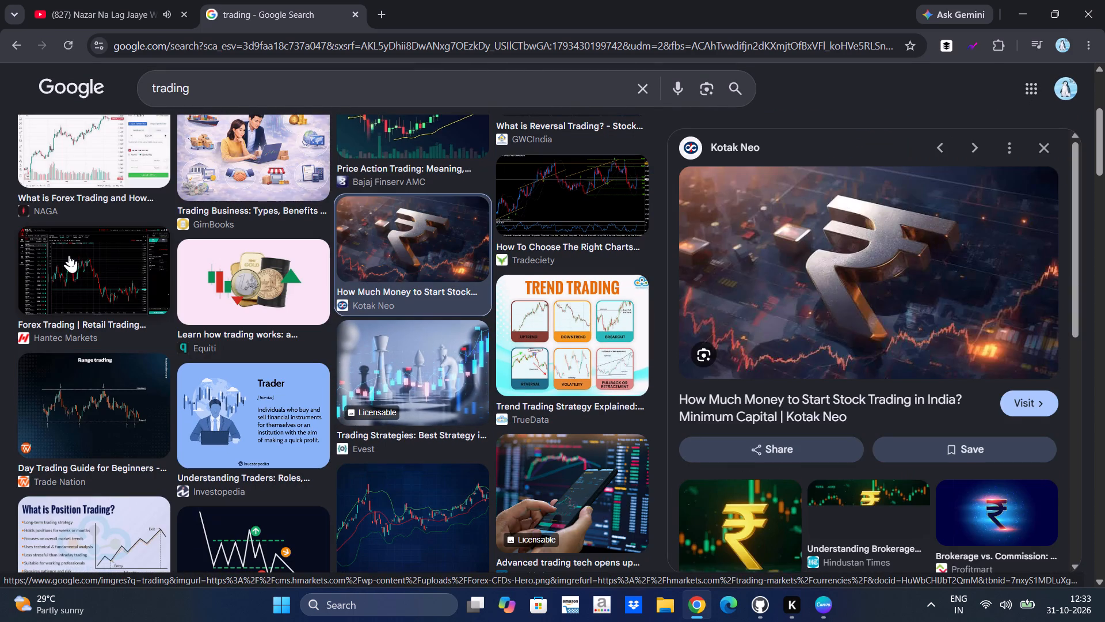
{"action": "right_click", "coordinate": [923, 316]}
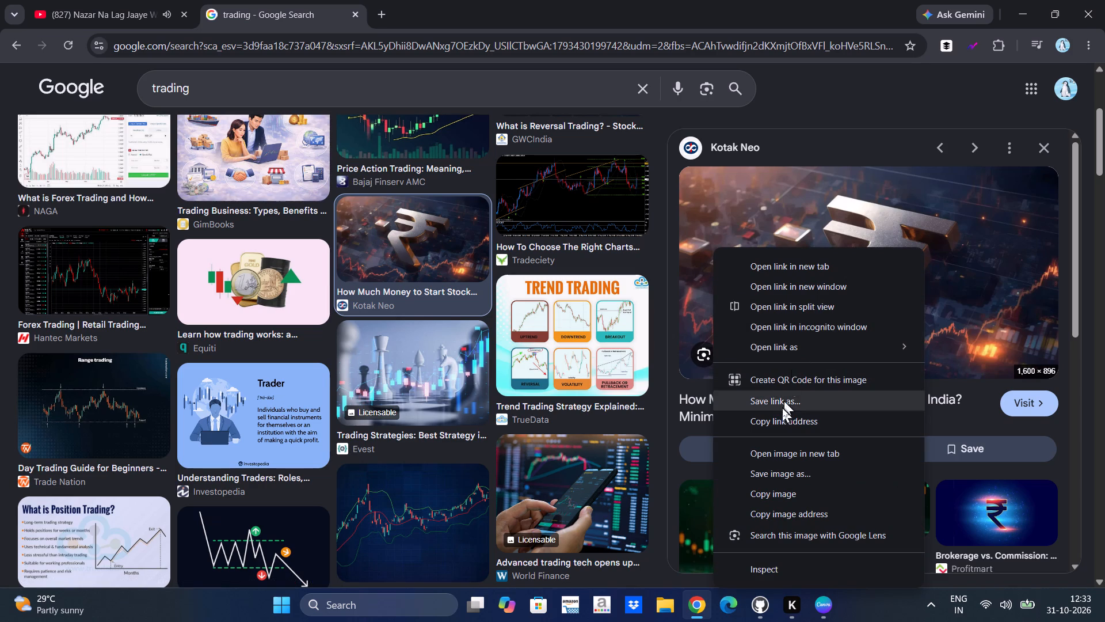
{"action": "left_click", "coordinate": [753, 495]}
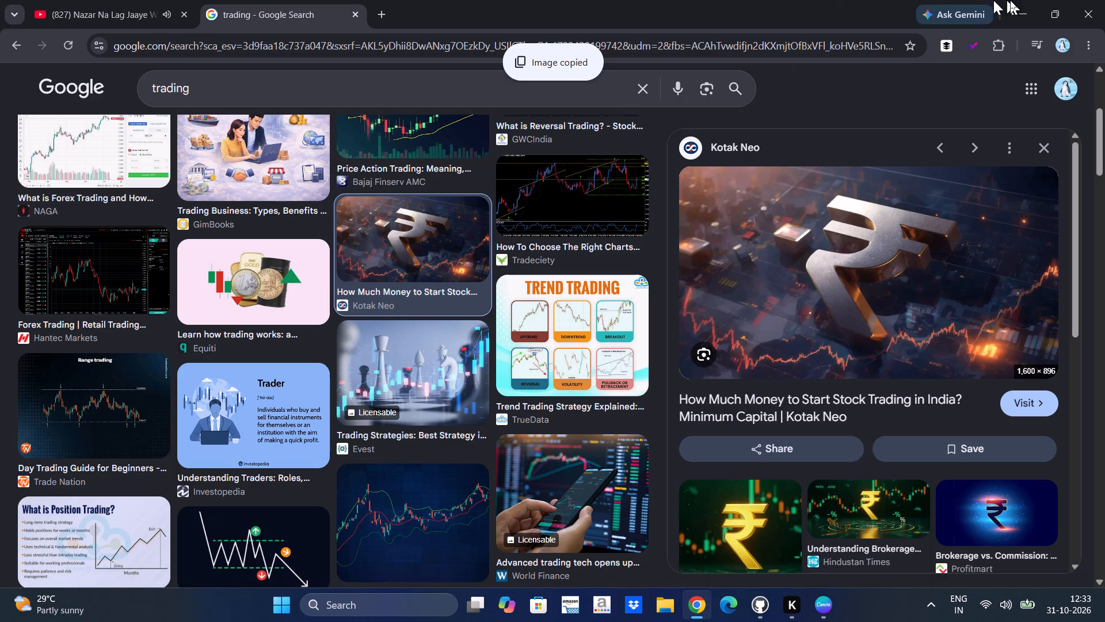
Switch back to Canva and open the first Why attend card's image for editing as a design.
{"action": "left_click", "coordinate": [1022, 0]}
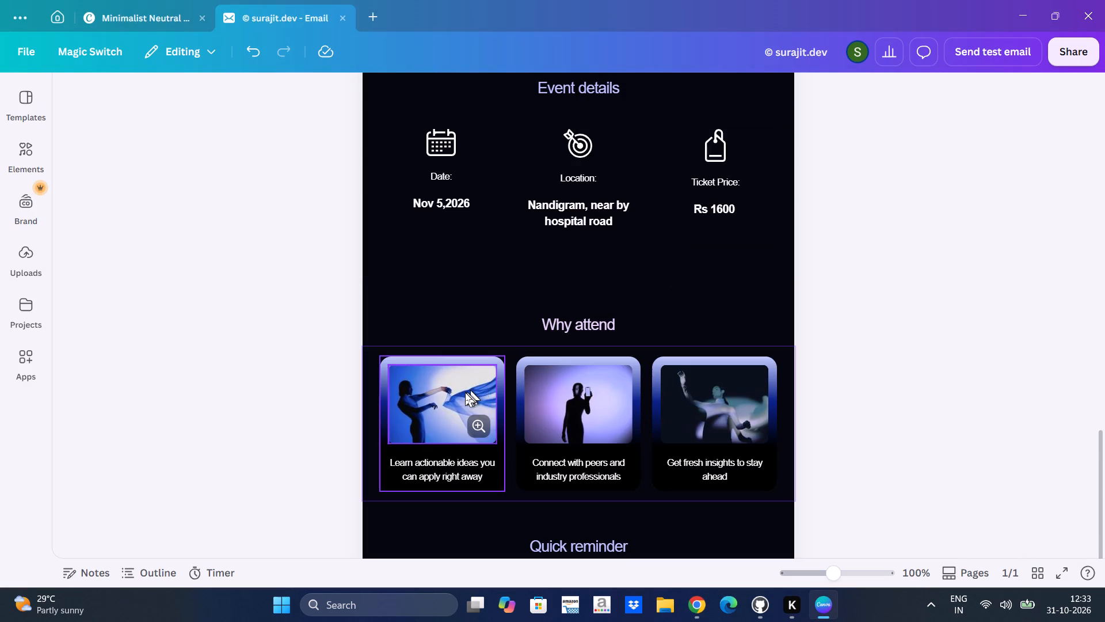
{"action": "left_click", "coordinate": [463, 392]}
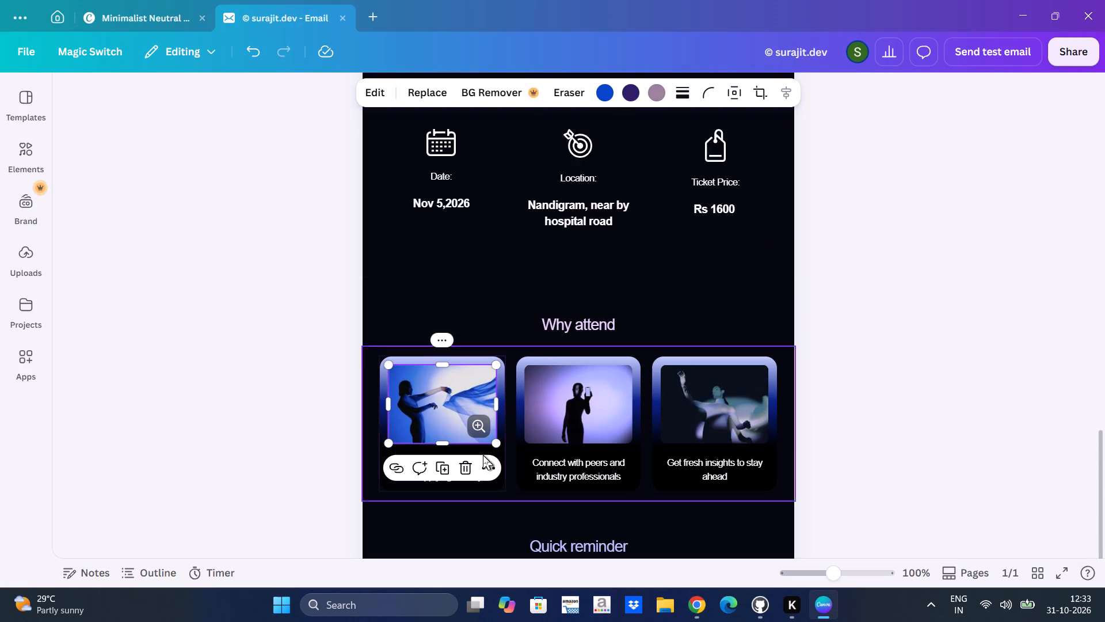
{"action": "left_click", "coordinate": [483, 469]}
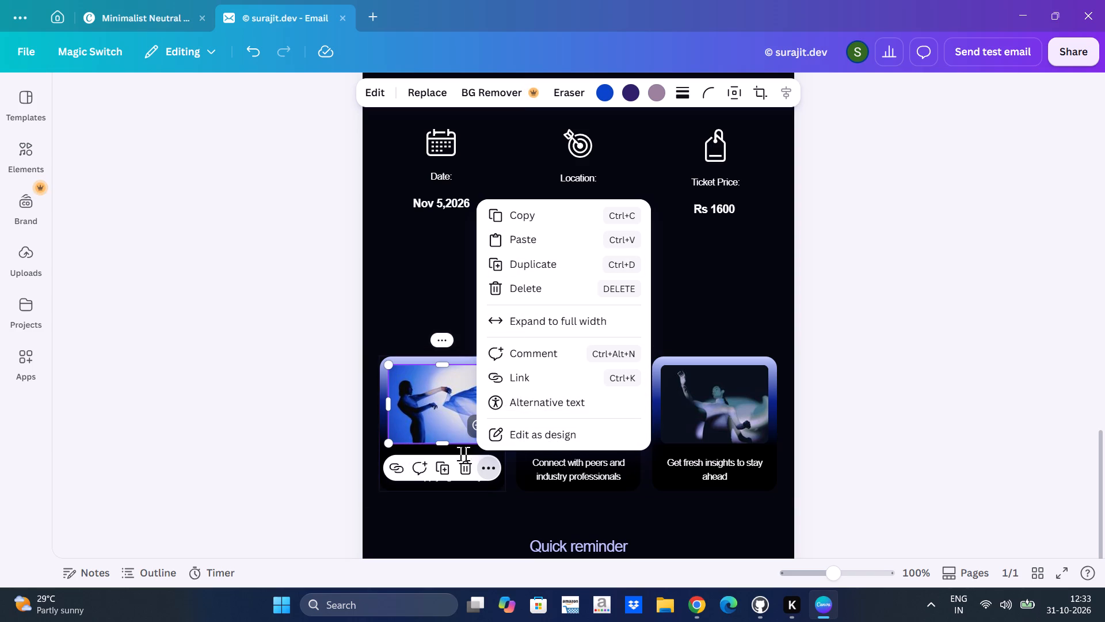
{"action": "left_click", "coordinate": [529, 435]}
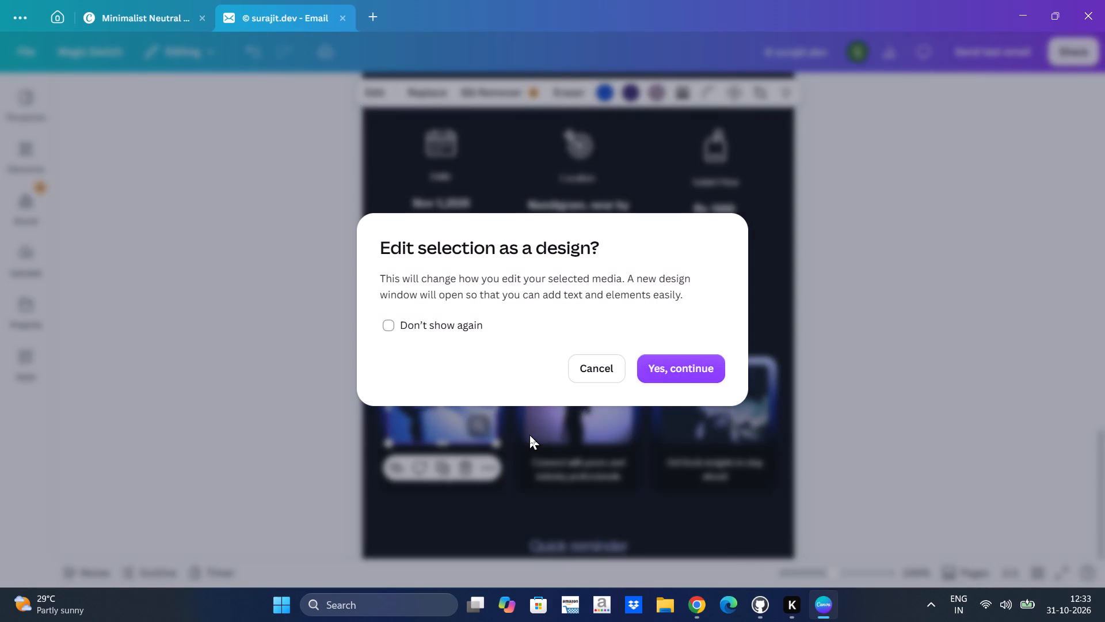
{"action": "left_click", "coordinate": [681, 372]}
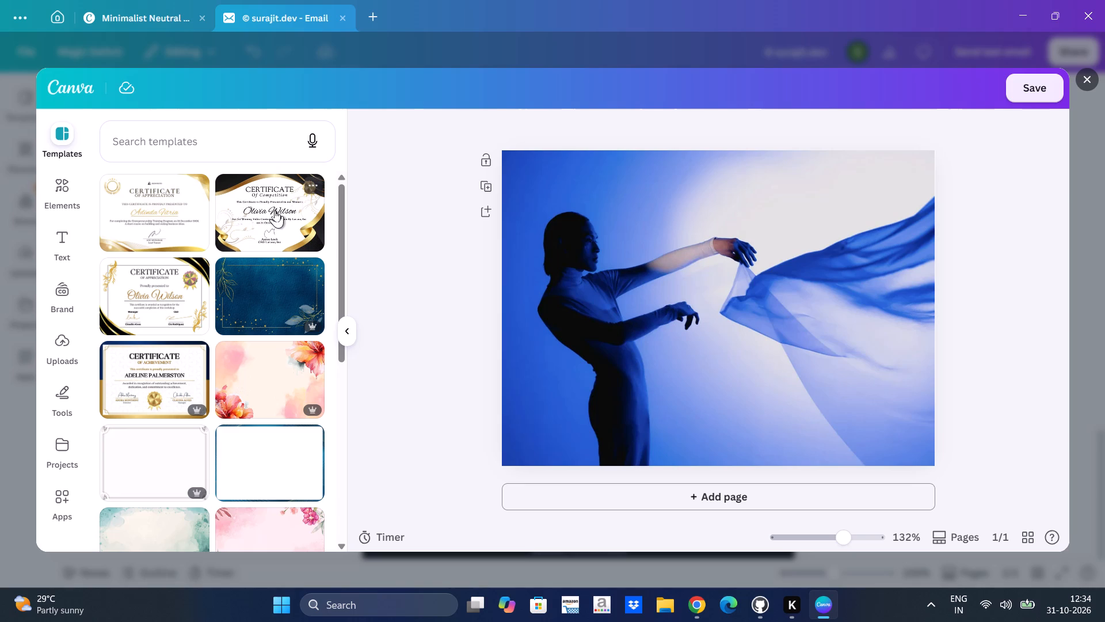
{"action": "scroll", "coordinate": [211, 365], "scroll_direction": "down", "scroll_amount": 4}
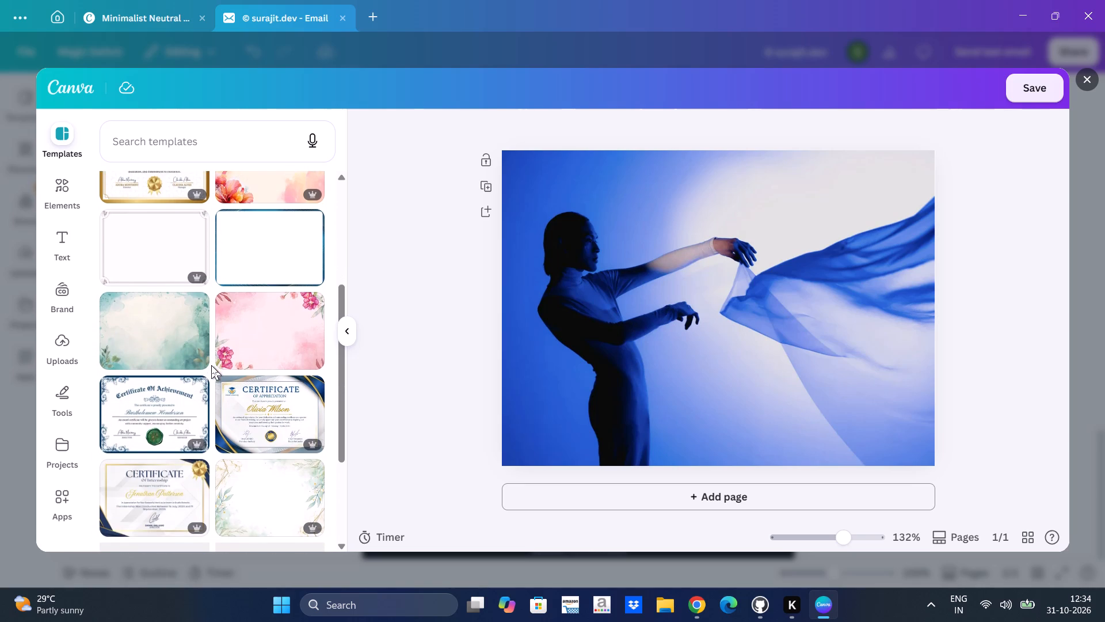
{"action": "scroll", "coordinate": [211, 365], "scroll_direction": "up", "scroll_amount": 2}
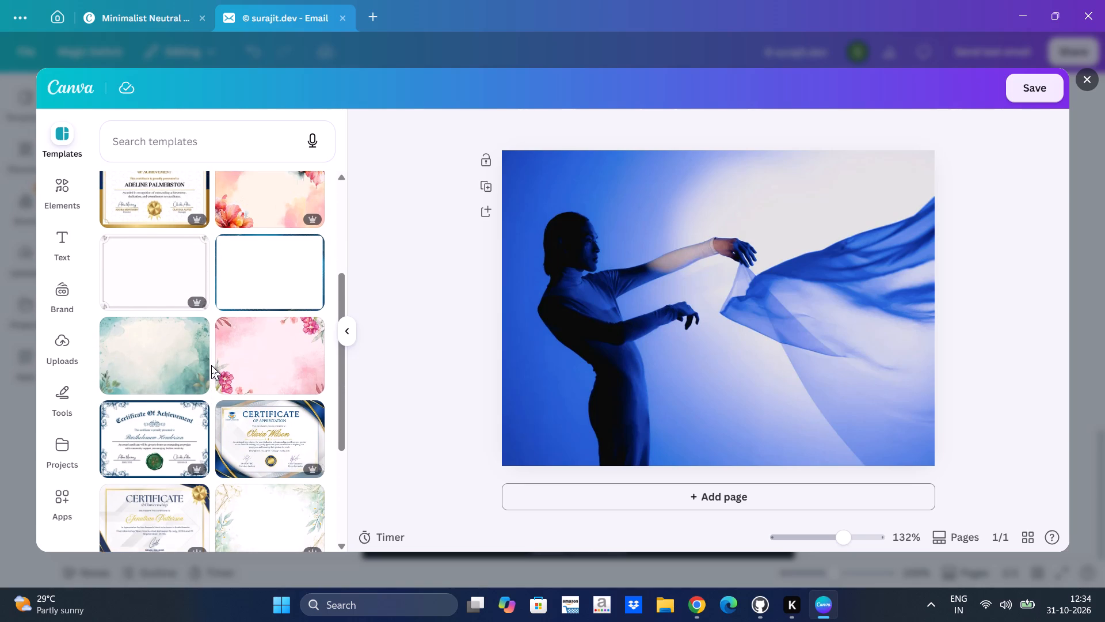
{"action": "scroll", "coordinate": [211, 365], "scroll_direction": "up", "scroll_amount": 2}
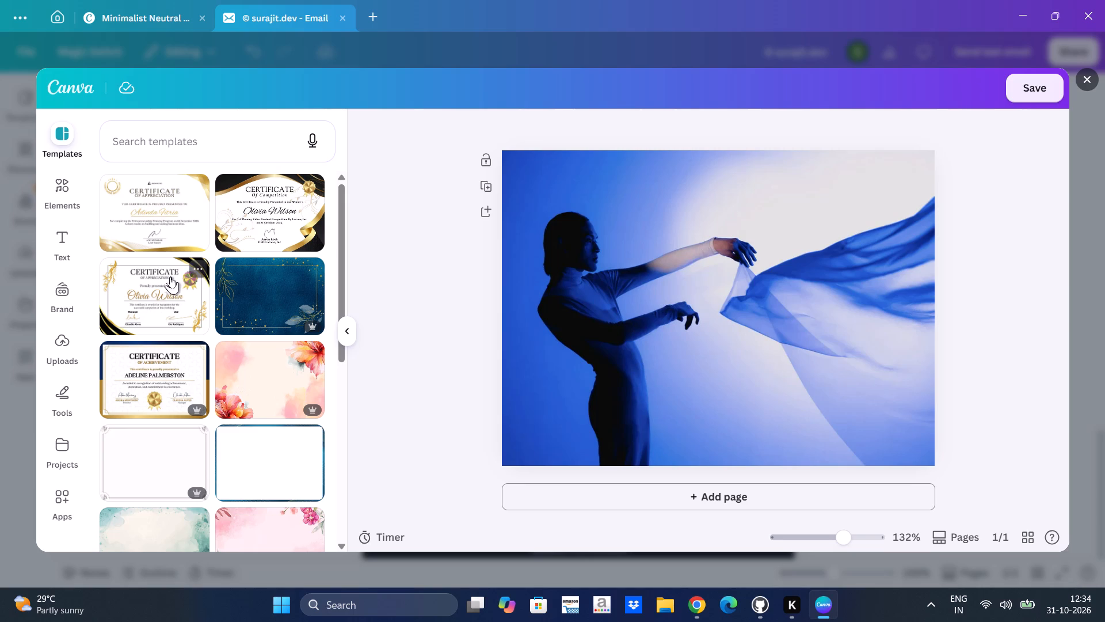
{"action": "left_click", "coordinate": [266, 202]}
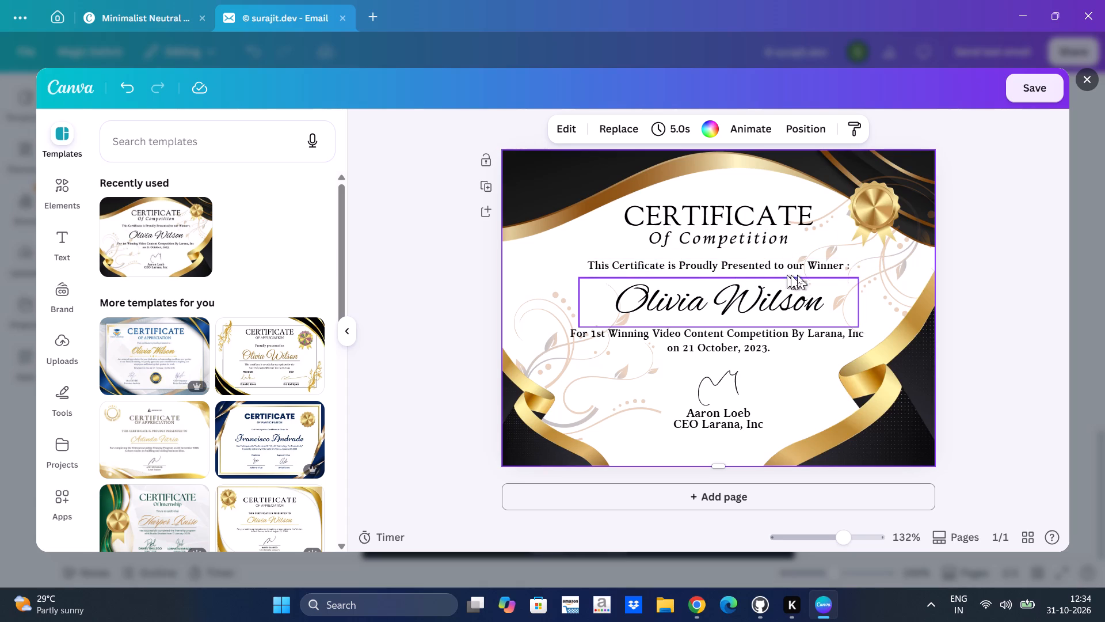
Replace the placeholder recipient name "Olivia Wilson" on the certificate with the winner's own name in lowercase.
{"action": "left_click", "coordinate": [829, 316]}
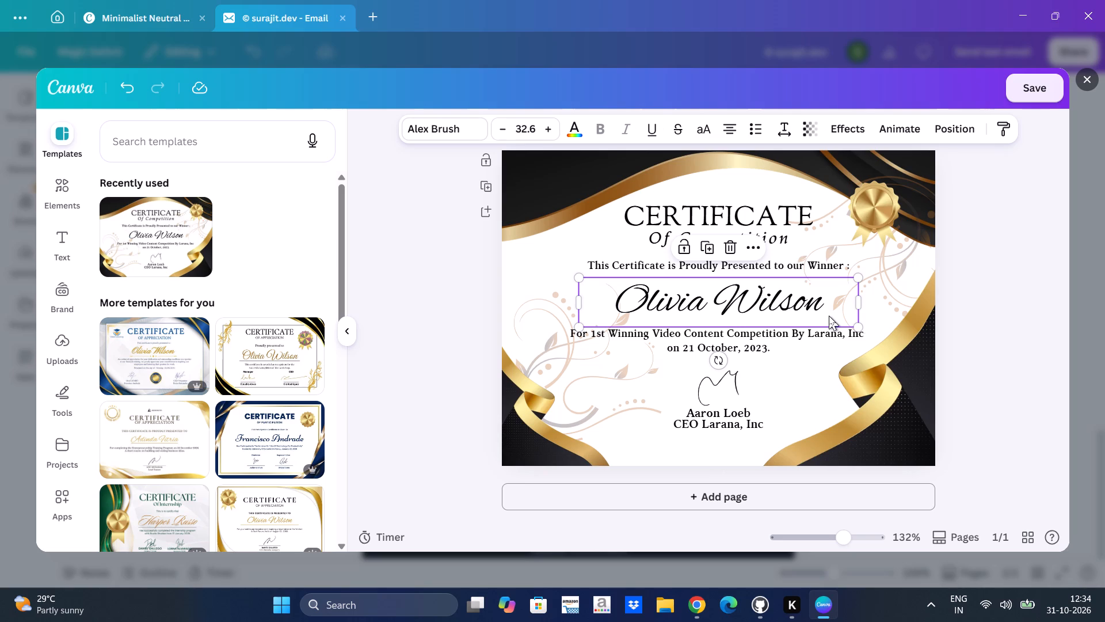
{"action": "double_click", "coordinate": [829, 307]}
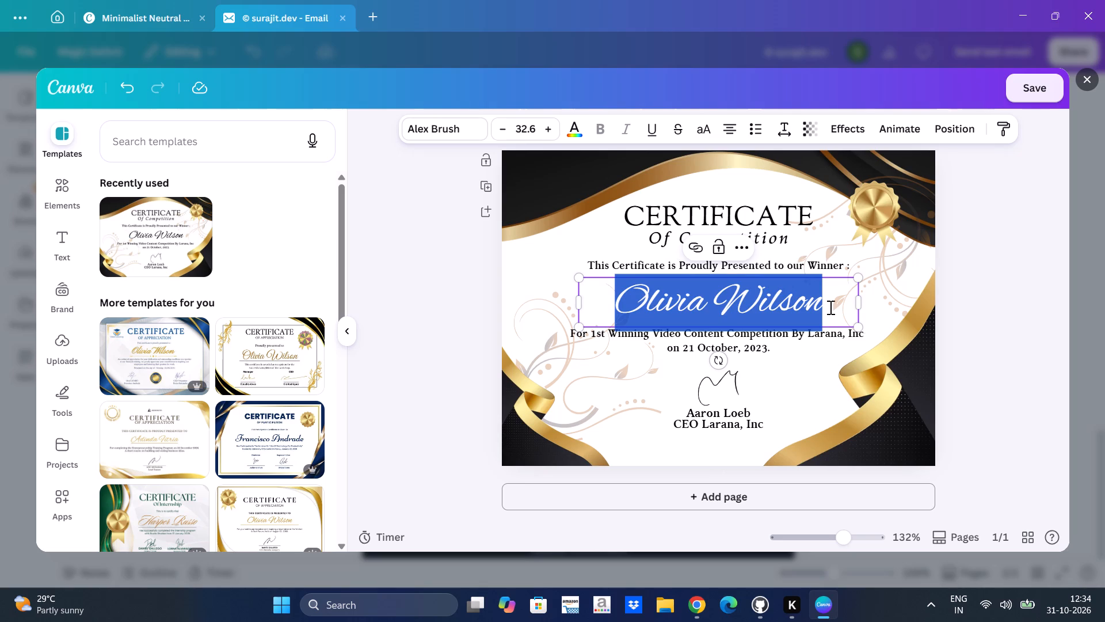
{"action": "key", "text": "BackSpace"}
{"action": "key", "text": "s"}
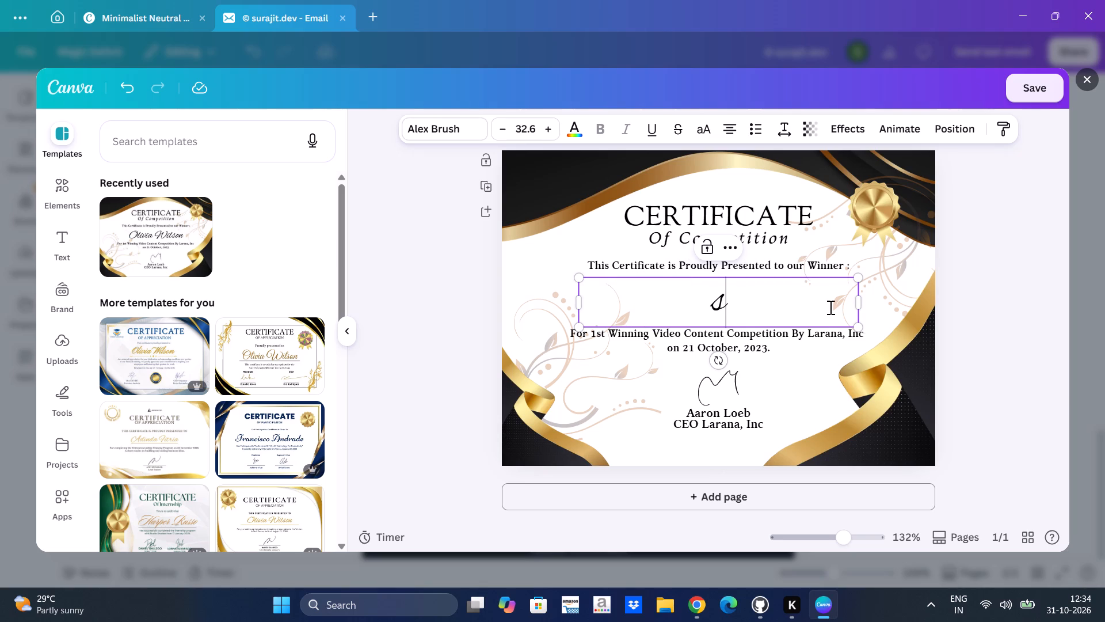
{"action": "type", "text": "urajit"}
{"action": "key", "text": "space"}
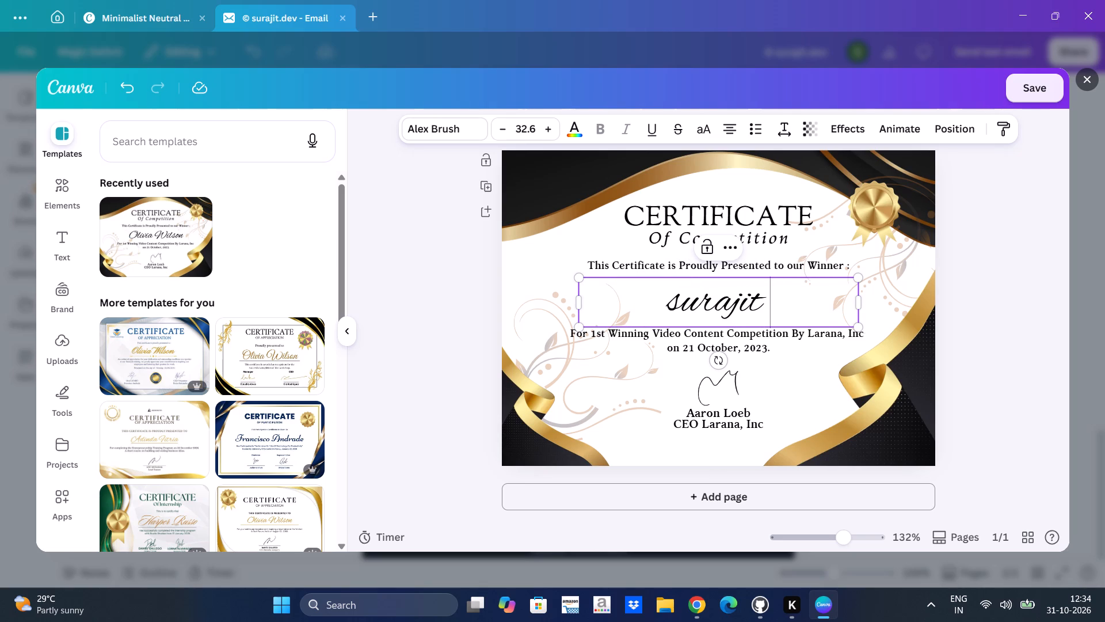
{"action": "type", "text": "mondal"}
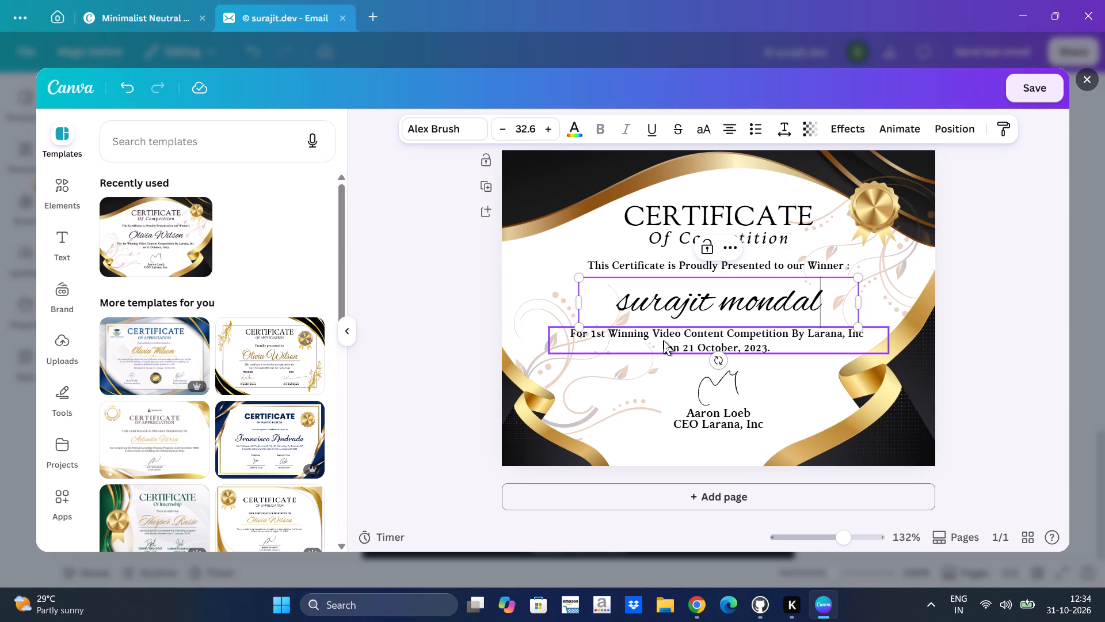
Replace the words "Video Content" in the certificate's award line with "Trading".
{"action": "left_click", "coordinate": [667, 340]}
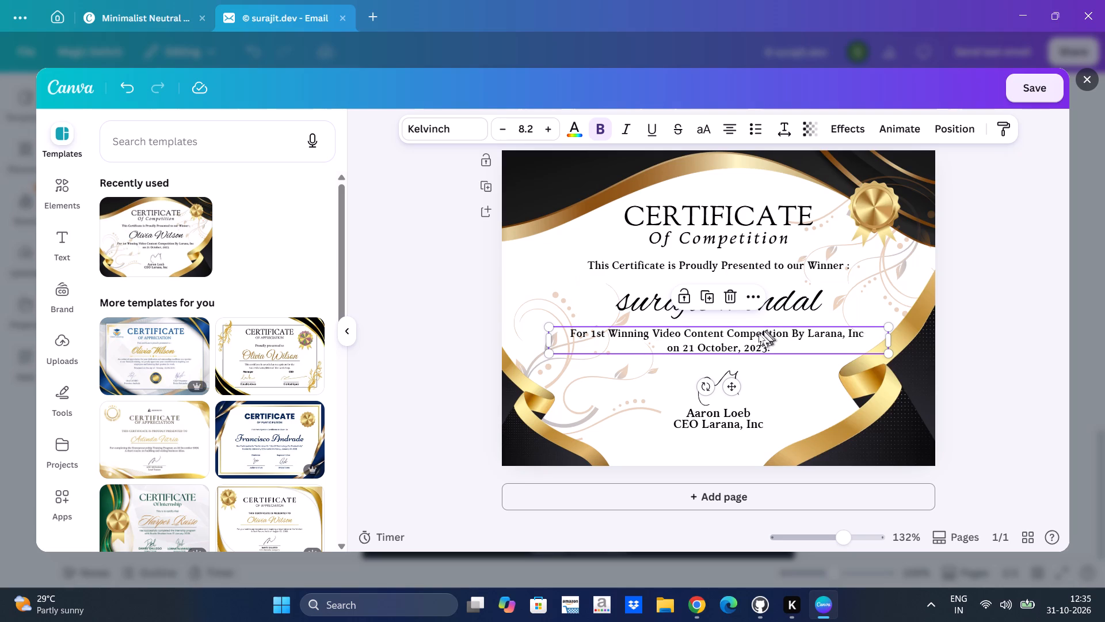
{"action": "double_click", "coordinate": [724, 336]}
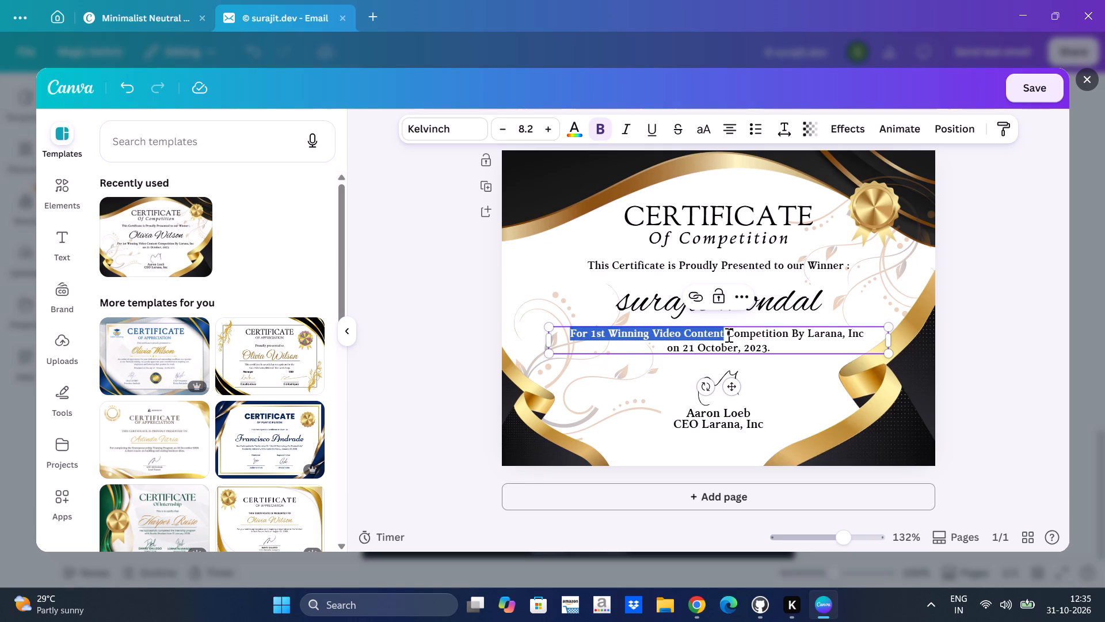
{"action": "left_click", "coordinate": [727, 335]}
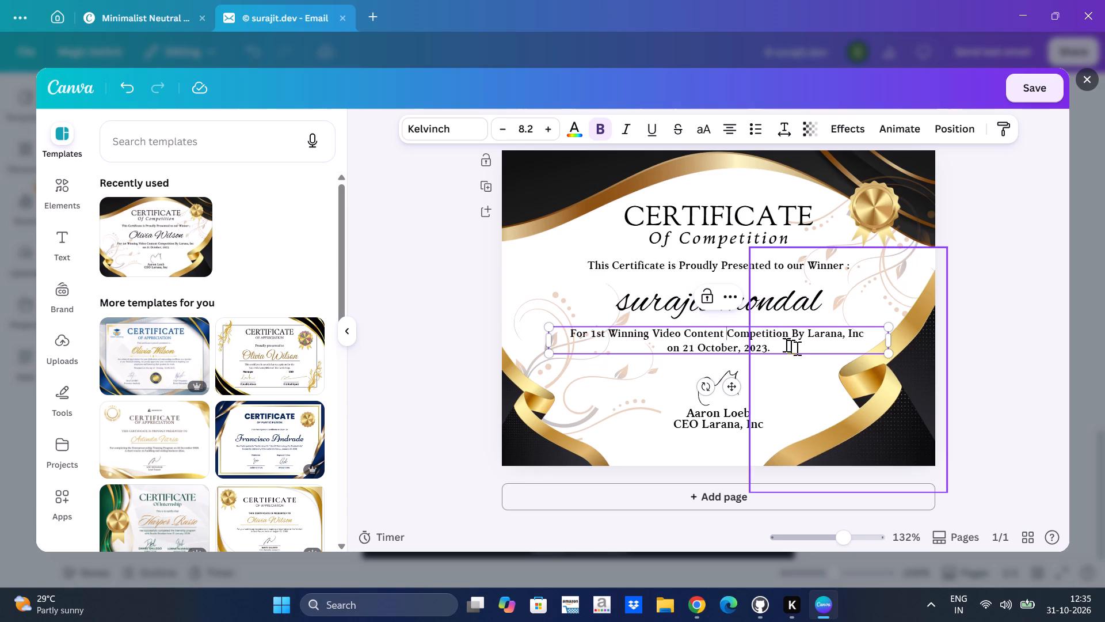
{"action": "key", "text": "BackSpace"}
{"action": "key", "text": "BackSpace"}
{"action": "key", "text": "BackSpace"}
{"action": "key", "text": "BackSpace"}
{"action": "key", "text": "BackSpace"}
{"action": "key", "text": "BackSpace"}
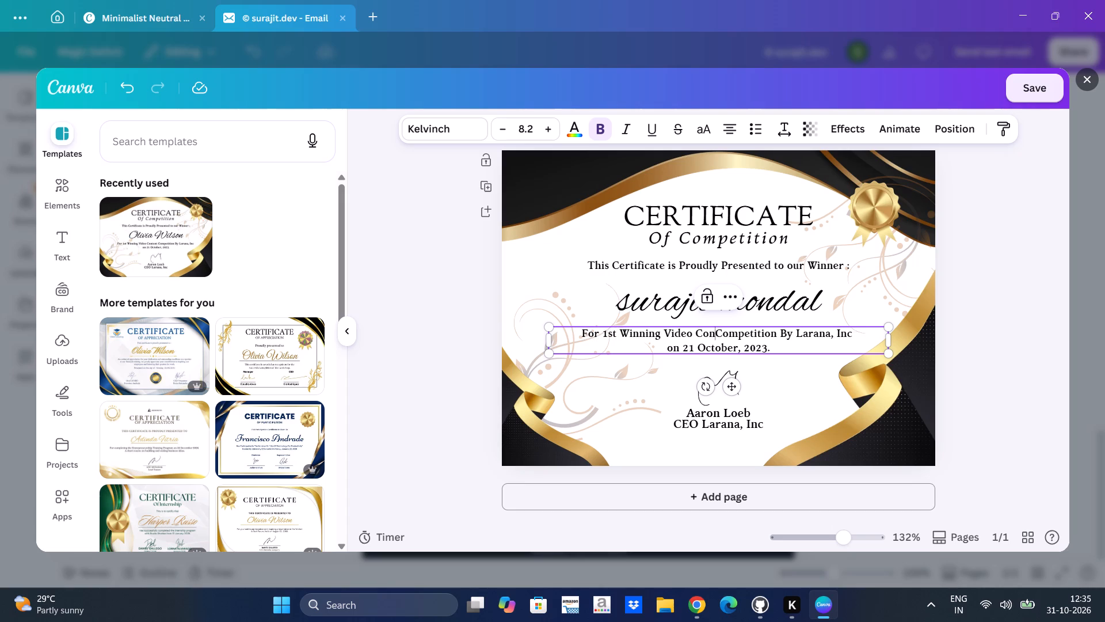
{"action": "key", "text": "BackSpace"}
{"action": "key", "text": "BackSpace"}
{"action": "key", "text": "BackSpace"}
{"action": "key", "text": "BackSpace"}
{"action": "key", "text": "BackSpace"}
{"action": "key", "text": "BackSpace"}
{"action": "key", "text": "BackSpace"}
{"action": "key", "text": "BackSpace"}
{"action": "key", "text": "BackSpace"}
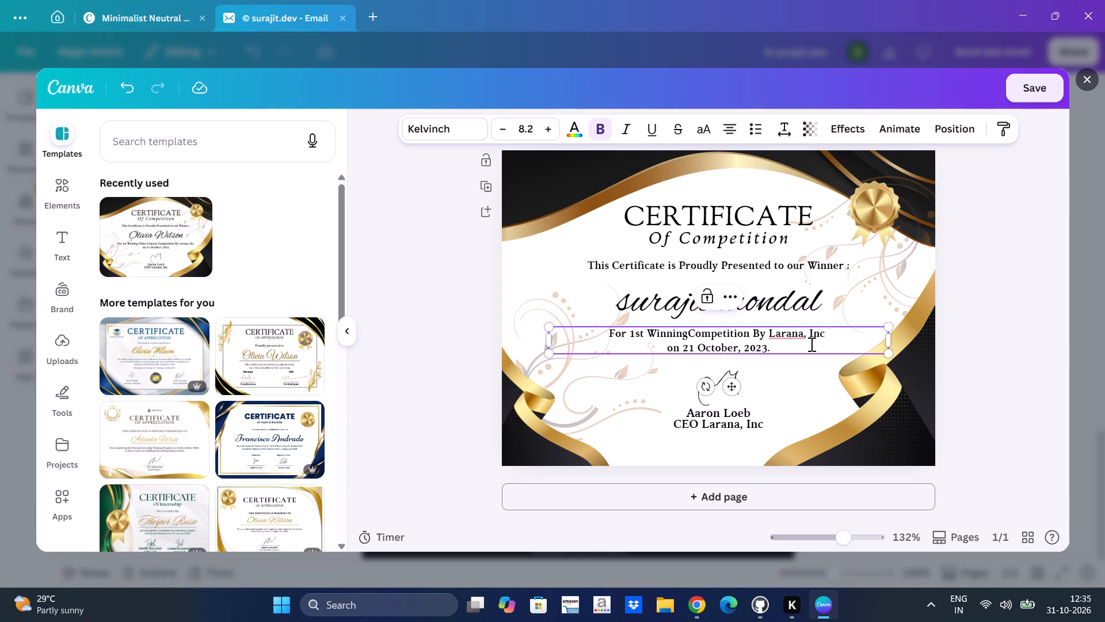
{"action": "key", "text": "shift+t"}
{"action": "key", "text": "BackSpace"}
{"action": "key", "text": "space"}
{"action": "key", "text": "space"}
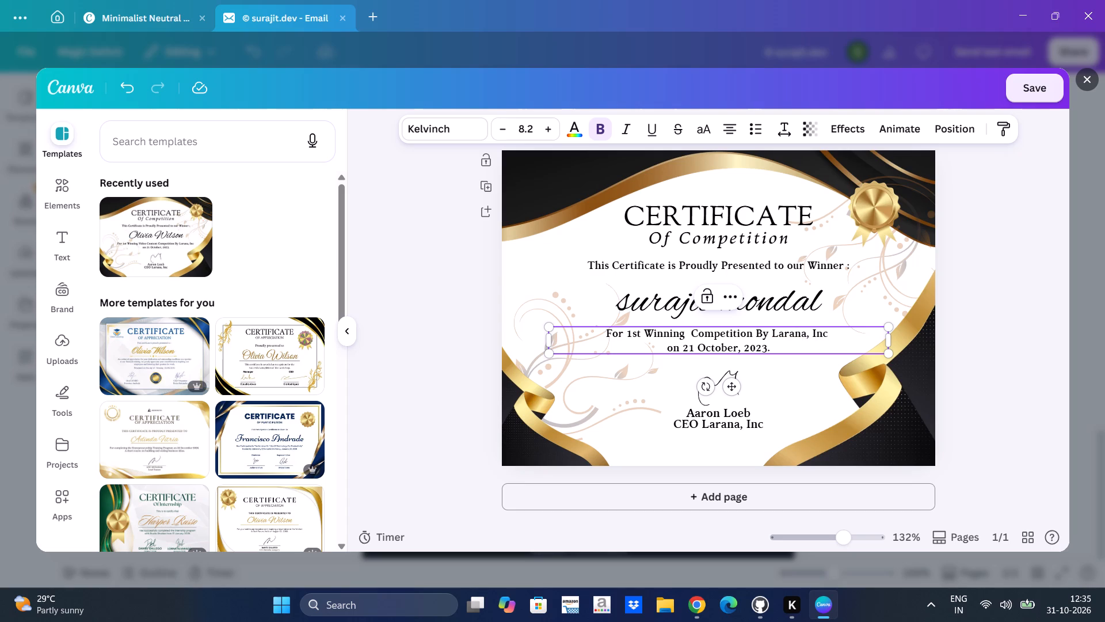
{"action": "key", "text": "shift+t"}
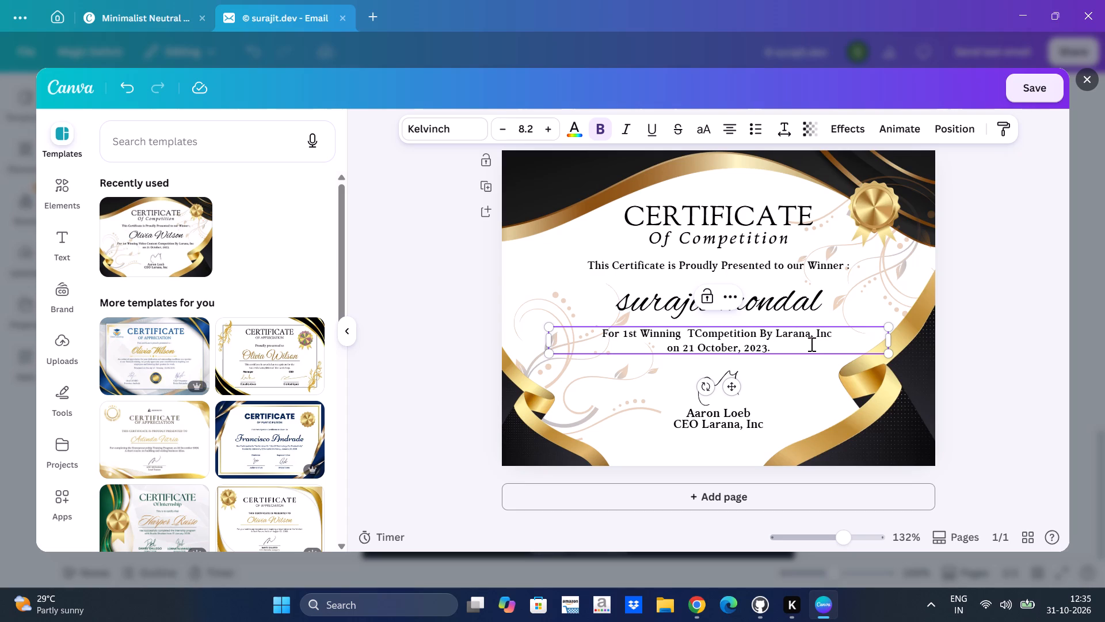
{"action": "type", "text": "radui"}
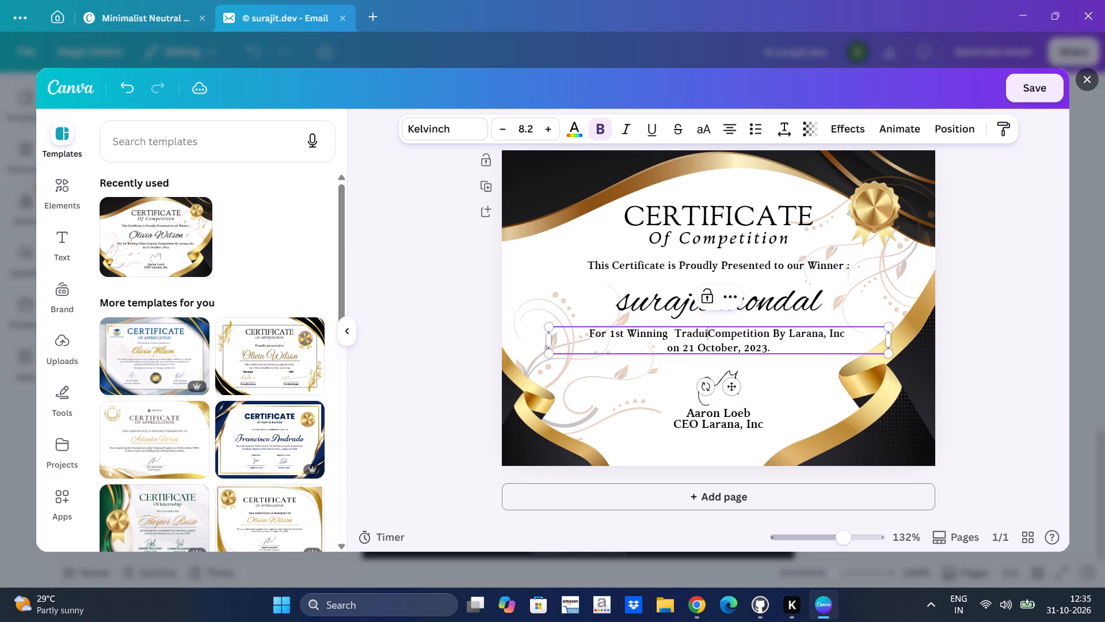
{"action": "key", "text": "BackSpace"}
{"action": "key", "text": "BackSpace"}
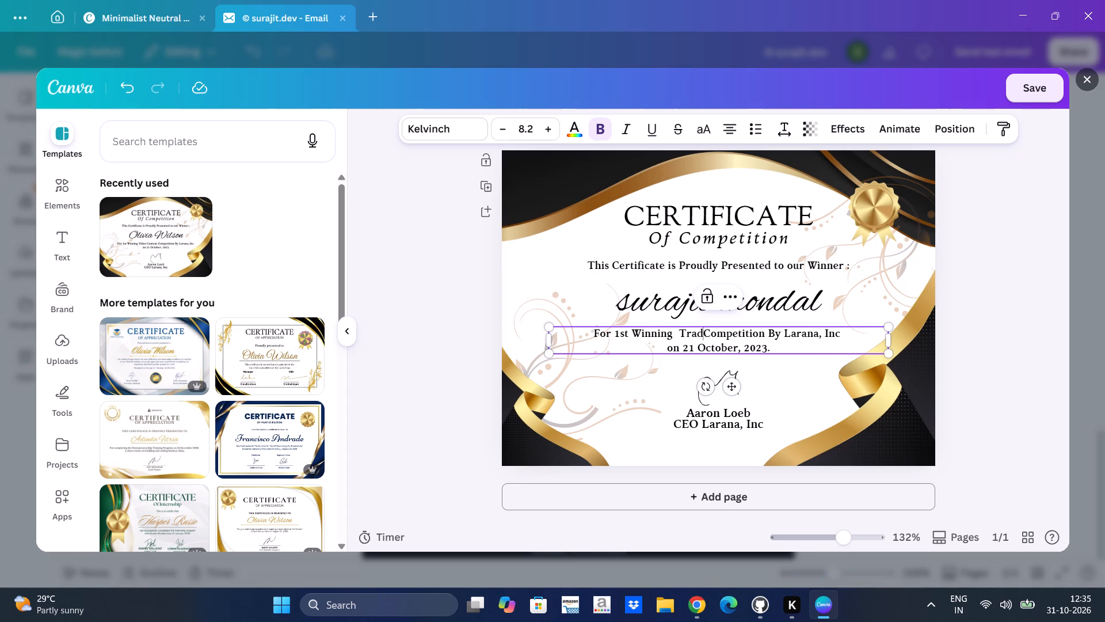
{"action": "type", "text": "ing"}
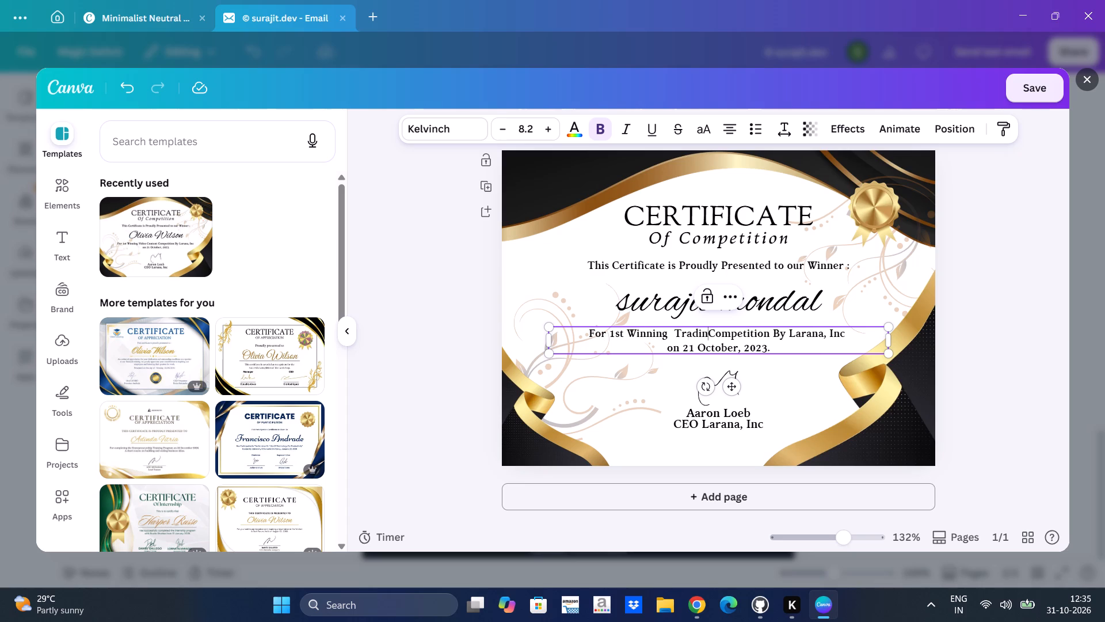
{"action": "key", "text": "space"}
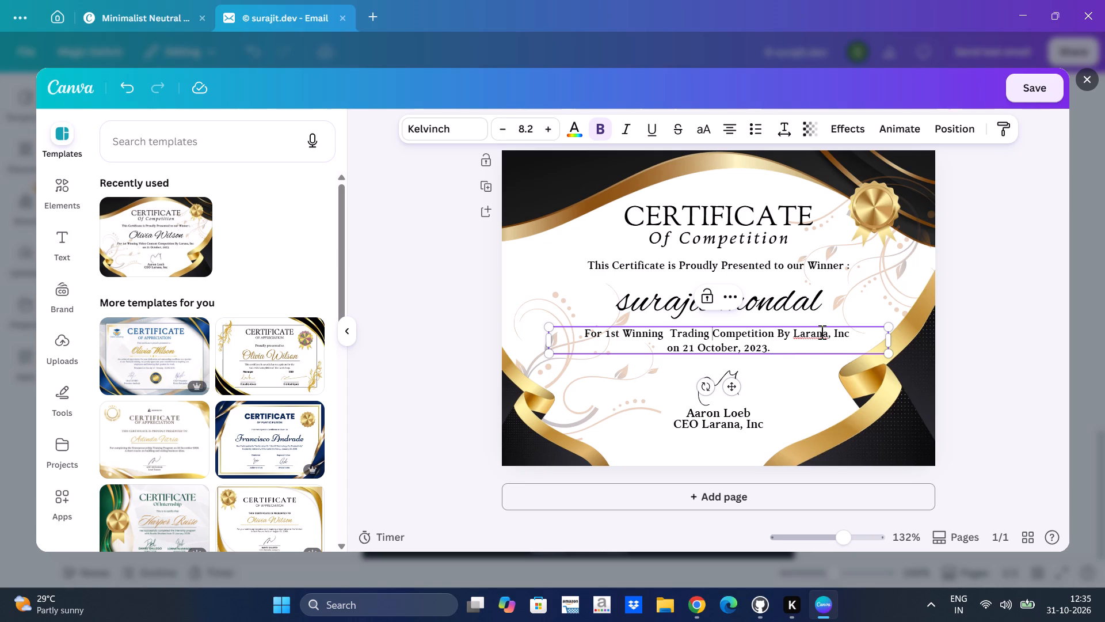
Set the year in the certificate's October date to 2024.
{"action": "left_click", "coordinate": [766, 348]}
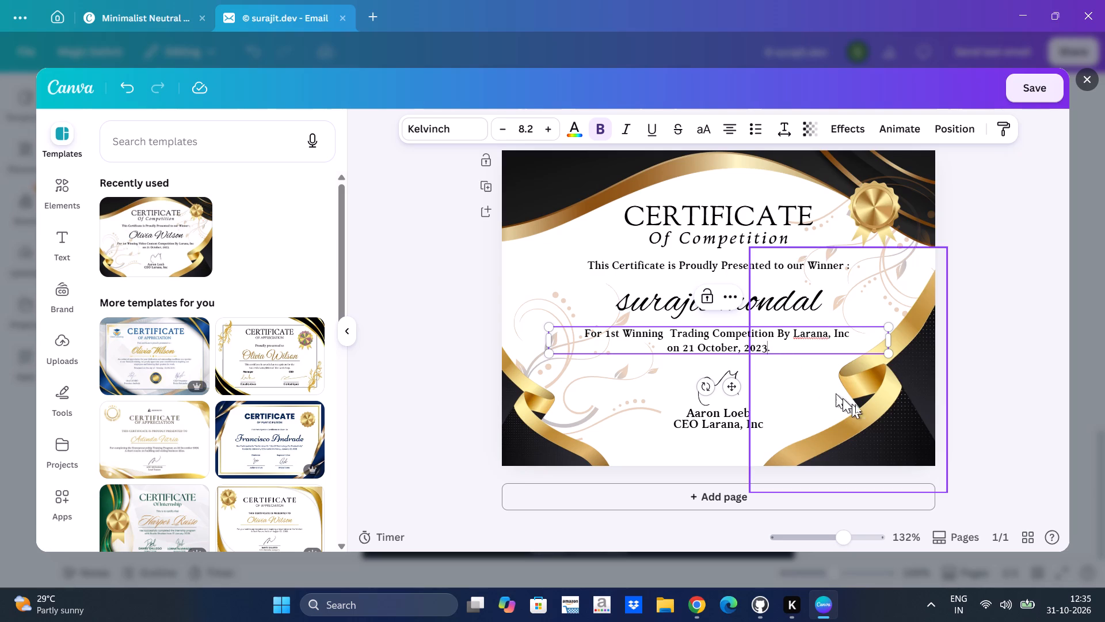
{"action": "key", "text": "BackSpace"}
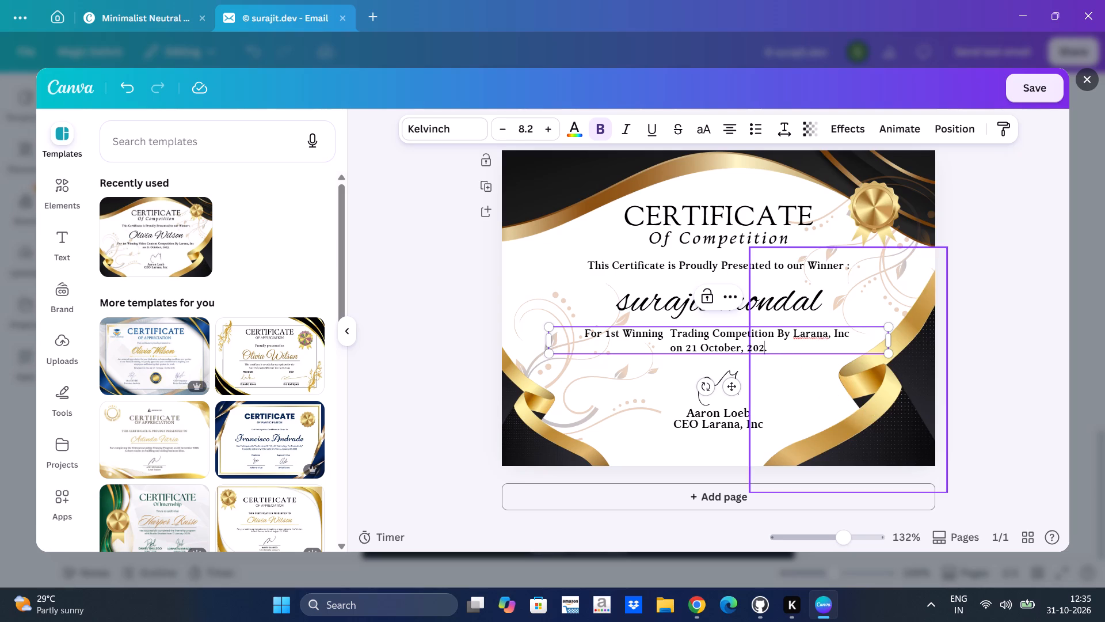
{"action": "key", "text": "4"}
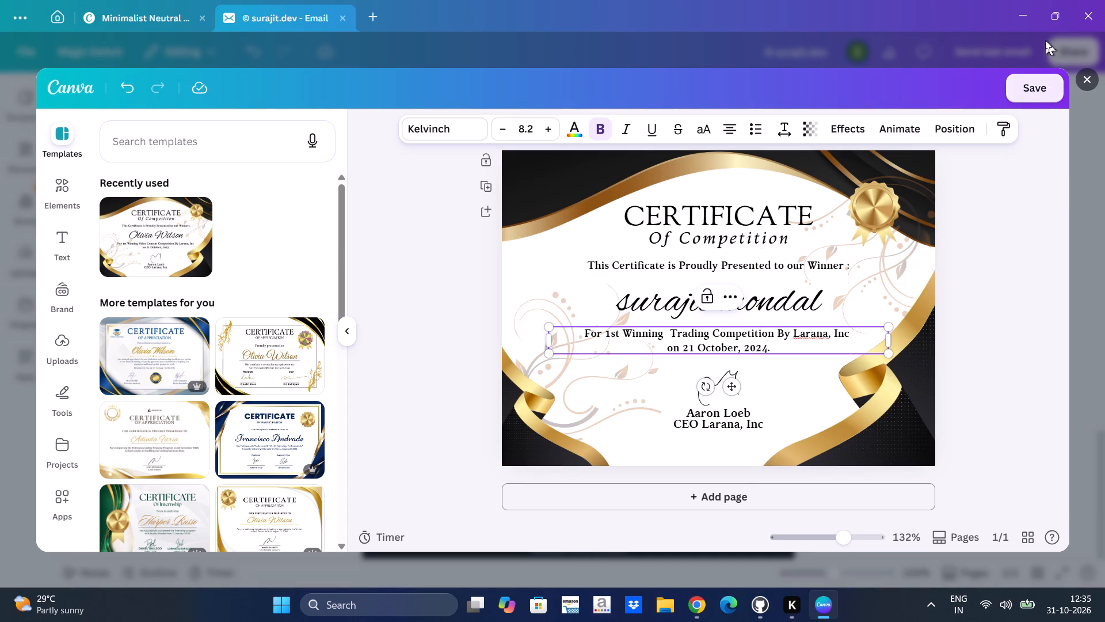
Save the certificate design back into the email and deselect the image.
{"action": "left_click", "coordinate": [1037, 89]}
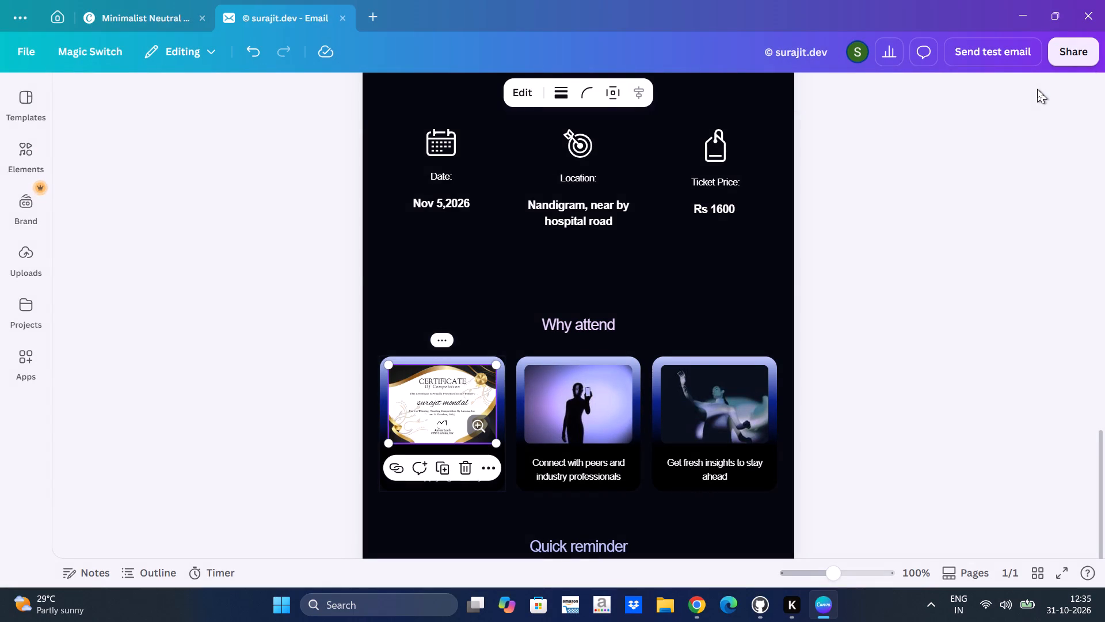
{"action": "left_click", "coordinate": [490, 522]}
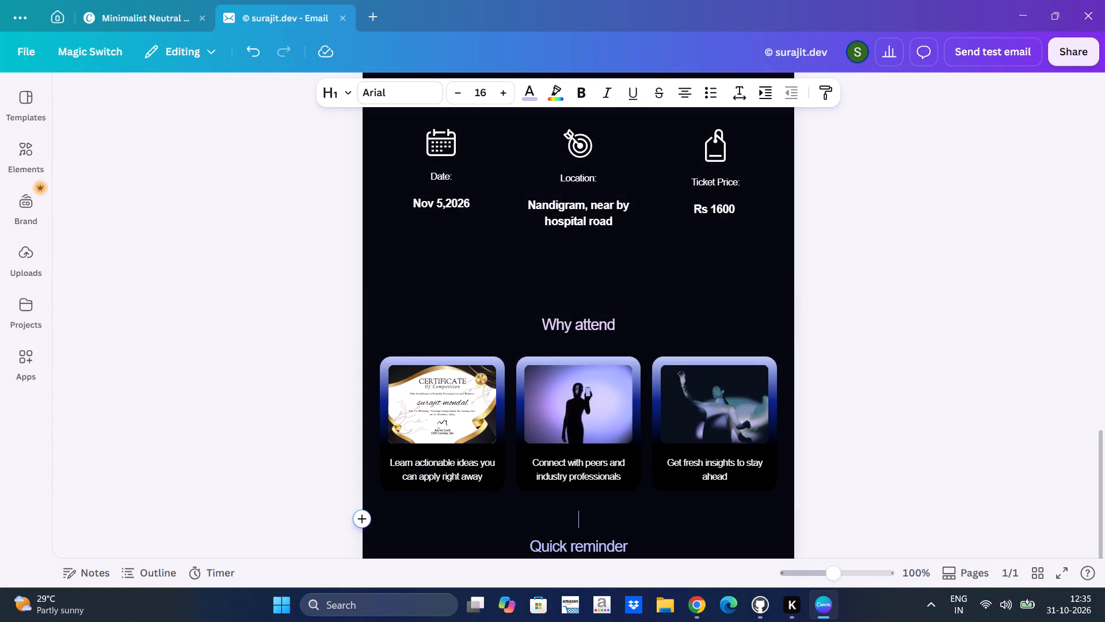
Rewrite the caption under the certificate image in the first Why attend card as "Learn by our 1st champion".
{"action": "left_click", "coordinate": [484, 476]}
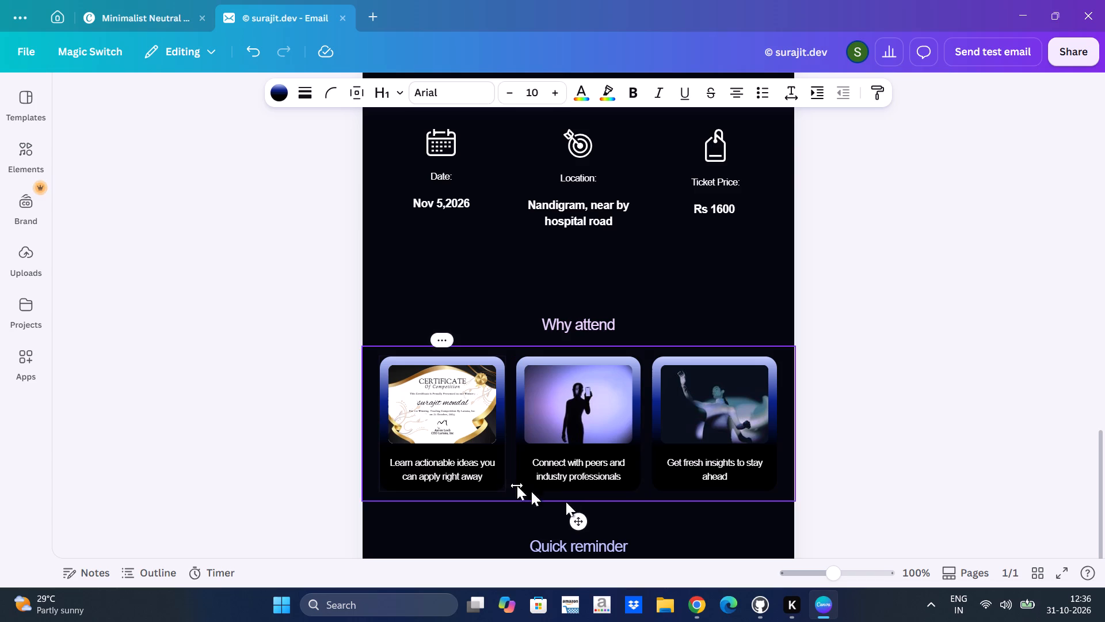
{"action": "key", "text": "BackSpace"}
{"action": "key", "text": "BackSpace"}
{"action": "key", "text": "BackSpace"}
{"action": "key", "text": "BackSpace"}
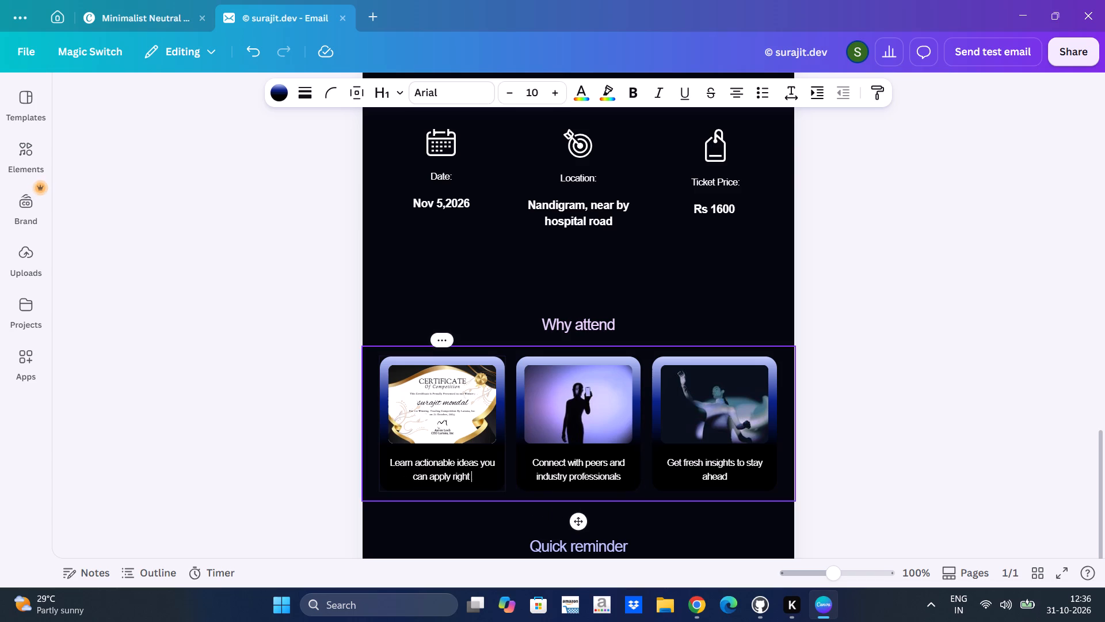
{"action": "key", "text": "BackSpace"}
{"action": "key", "text": "BackSpace"}
{"action": "key", "text": "BackSpace"}
{"action": "key", "text": "BackSpace"}
{"action": "key", "text": "BackSpace"}
{"action": "key", "text": "BackSpace"}
{"action": "key", "text": "BackSpace"}
{"action": "key", "text": "BackSpace"}
{"action": "key", "text": "BackSpace"}
{"action": "key", "text": "BackSpace"}
{"action": "key", "text": "BackSpace"}
{"action": "key", "text": "BackSpace"}
{"action": "key", "text": "BackSpace"}
{"action": "key", "text": "BackSpace"}
{"action": "key", "text": "BackSpace"}
{"action": "key", "text": "BackSpace"}
{"action": "key", "text": "BackSpace"}
{"action": "key", "text": "BackSpace"}
{"action": "key", "text": "BackSpace"}
{"action": "key", "text": "BackSpace"}
{"action": "key", "text": "BackSpace"}
{"action": "key", "text": "BackSpace"}
{"action": "key", "text": "BackSpace"}
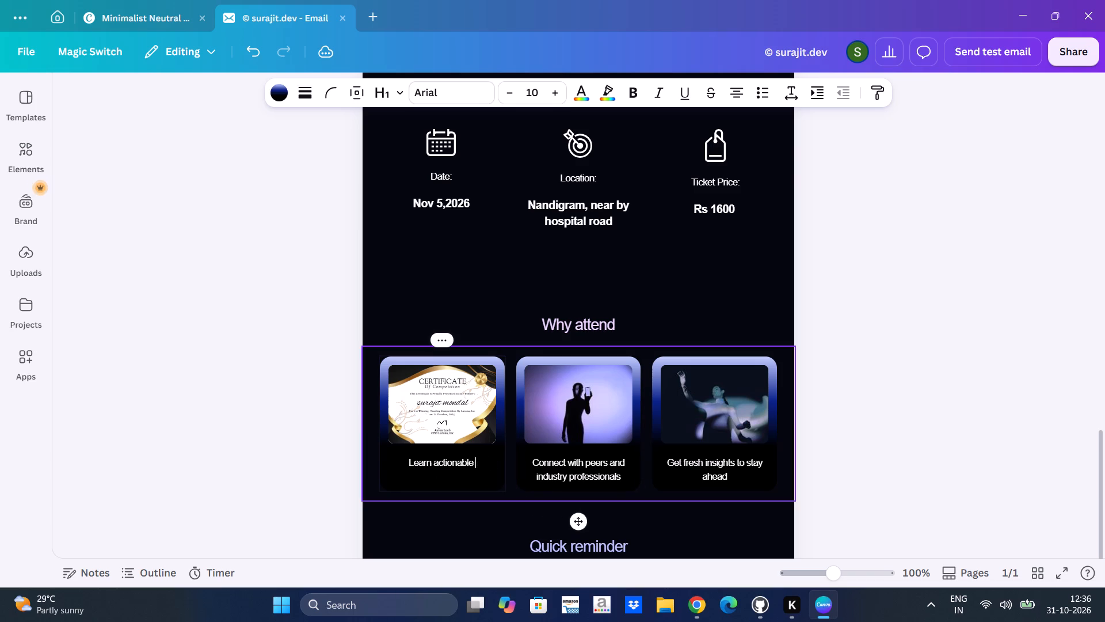
{"action": "key", "text": "BackSpace"}
{"action": "key", "text": "BackSpace"}
{"action": "key", "text": "BackSpace"}
{"action": "key", "text": "BackSpace"}
{"action": "key", "text": "BackSpace"}
{"action": "key", "text": "BackSpace"}
{"action": "key", "text": "BackSpace"}
{"action": "key", "text": "BackSpace"}
{"action": "key", "text": "BackSpace"}
{"action": "key", "text": "BackSpace"}
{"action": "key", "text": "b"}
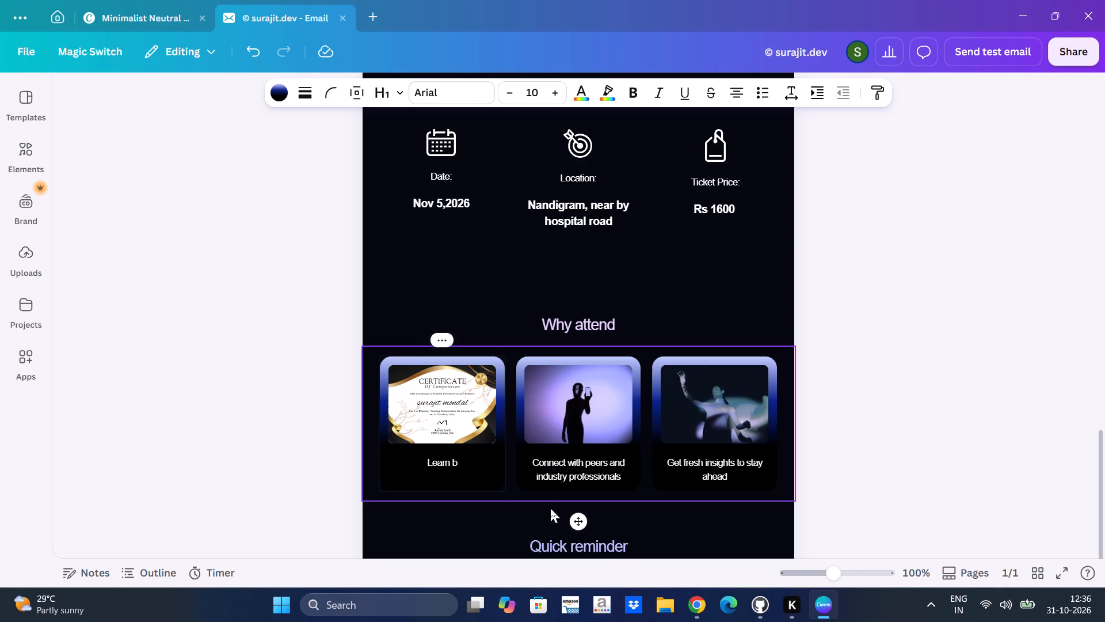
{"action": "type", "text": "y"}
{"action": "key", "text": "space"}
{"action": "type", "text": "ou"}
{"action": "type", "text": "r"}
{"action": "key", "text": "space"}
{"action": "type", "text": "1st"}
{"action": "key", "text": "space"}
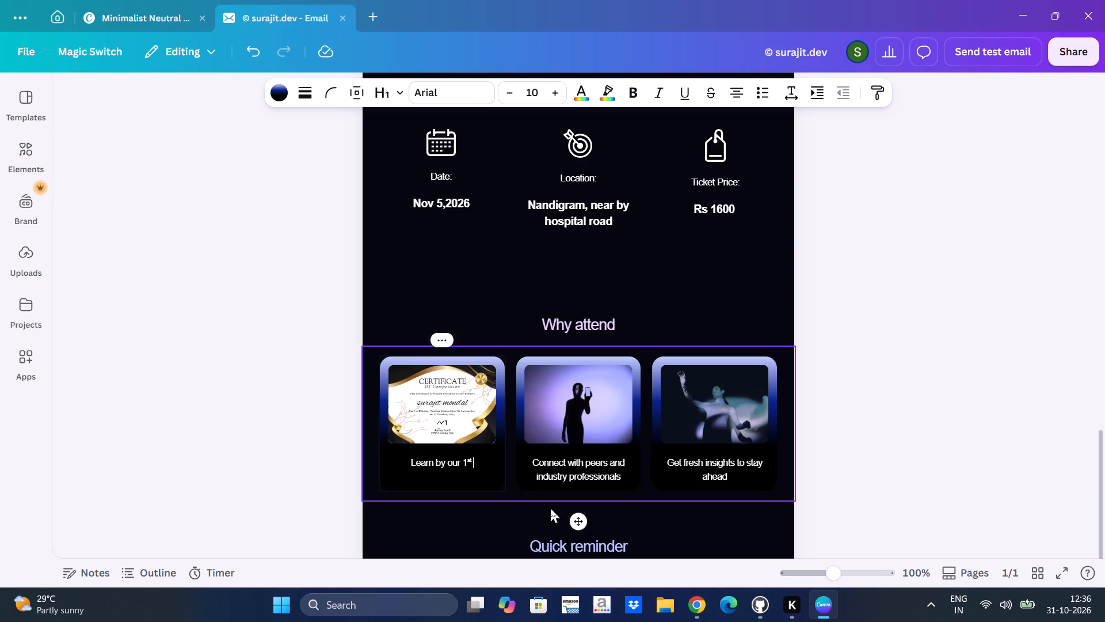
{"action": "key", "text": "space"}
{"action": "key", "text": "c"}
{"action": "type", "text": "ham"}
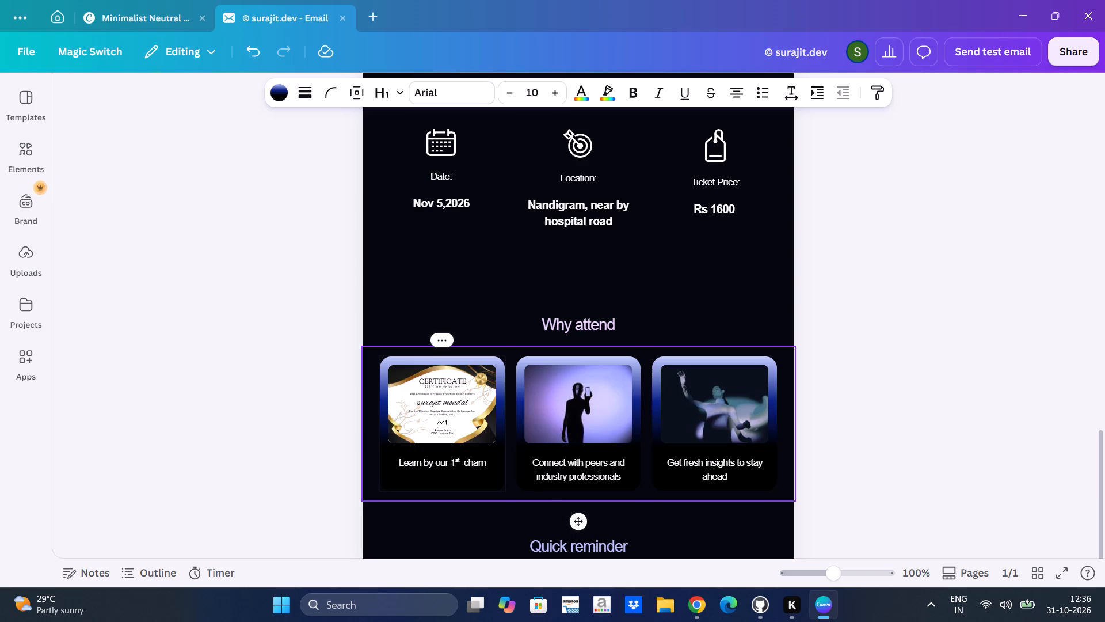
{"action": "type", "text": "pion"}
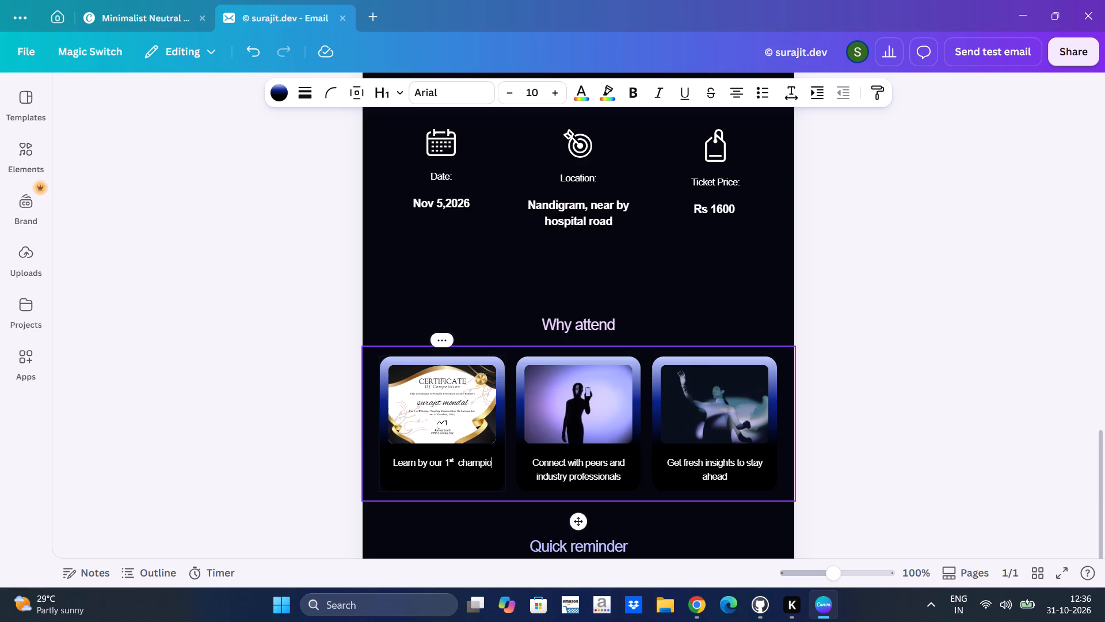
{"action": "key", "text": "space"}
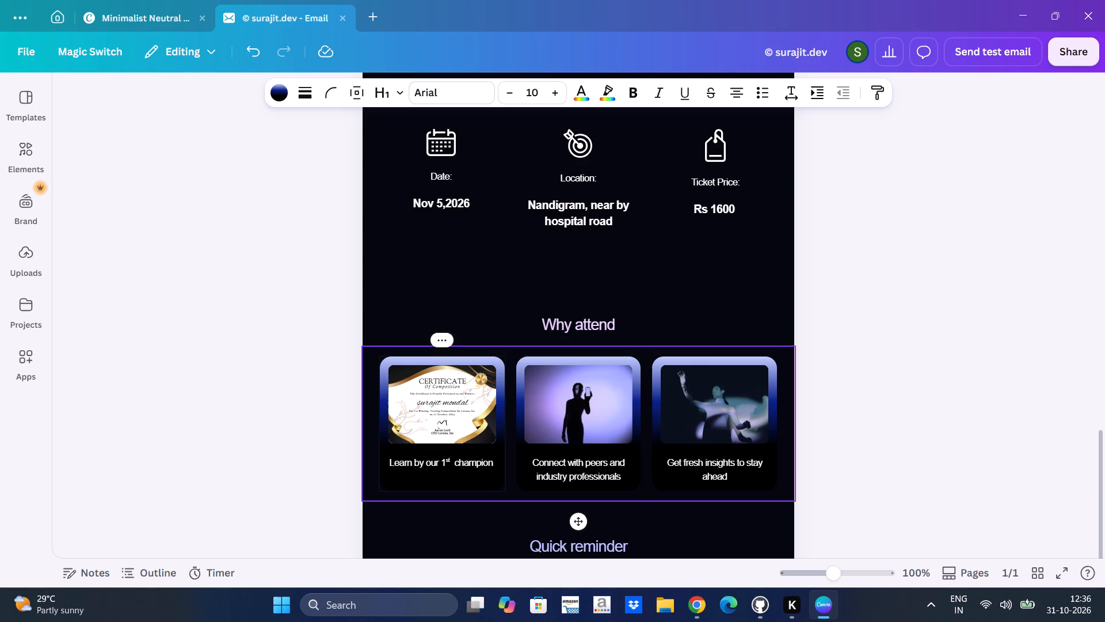
Clear the caption "Connect with peers and industry professionals" in the second Why attend card and begin a new one with "r".
{"action": "double_click", "coordinate": [577, 483]}
{"action": "left_click", "coordinate": [621, 473]}
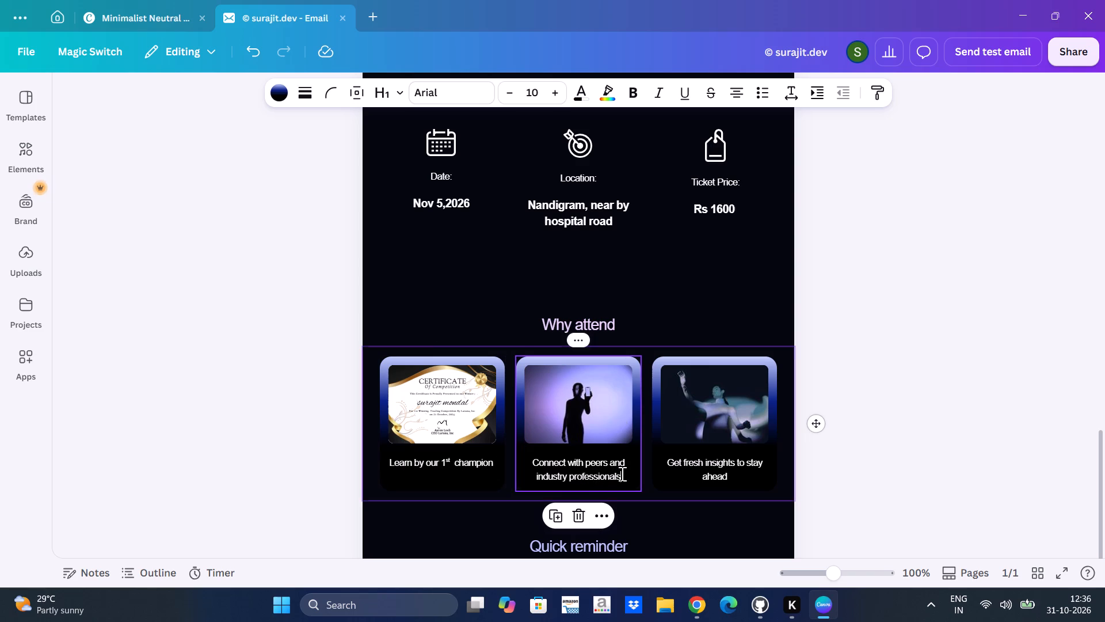
{"action": "key", "text": "BackSpace"}
{"action": "key", "text": "BackSpace"}
{"action": "key", "text": "BackSpace"}
{"action": "key", "text": "BackSpace"}
{"action": "key", "text": "BackSpace"}
{"action": "key", "text": "BackSpace"}
{"action": "key", "text": "BackSpace"}
{"action": "key", "text": "BackSpace"}
{"action": "key", "text": "BackSpace"}
{"action": "key", "text": "BackSpace"}
{"action": "key", "text": "BackSpace"}
{"action": "key", "text": "BackSpace"}
{"action": "key", "text": "BackSpace"}
{"action": "key", "text": "BackSpace"}
{"action": "key", "text": "BackSpace"}
{"action": "key", "text": "BackSpace"}
{"action": "key", "text": "BackSpace"}
{"action": "key", "text": "BackSpace"}
{"action": "key", "text": "BackSpace"}
{"action": "key", "text": "BackSpace"}
{"action": "key", "text": "BackSpace"}
{"action": "key", "text": "BackSpace"}
{"action": "key", "text": "BackSpace"}
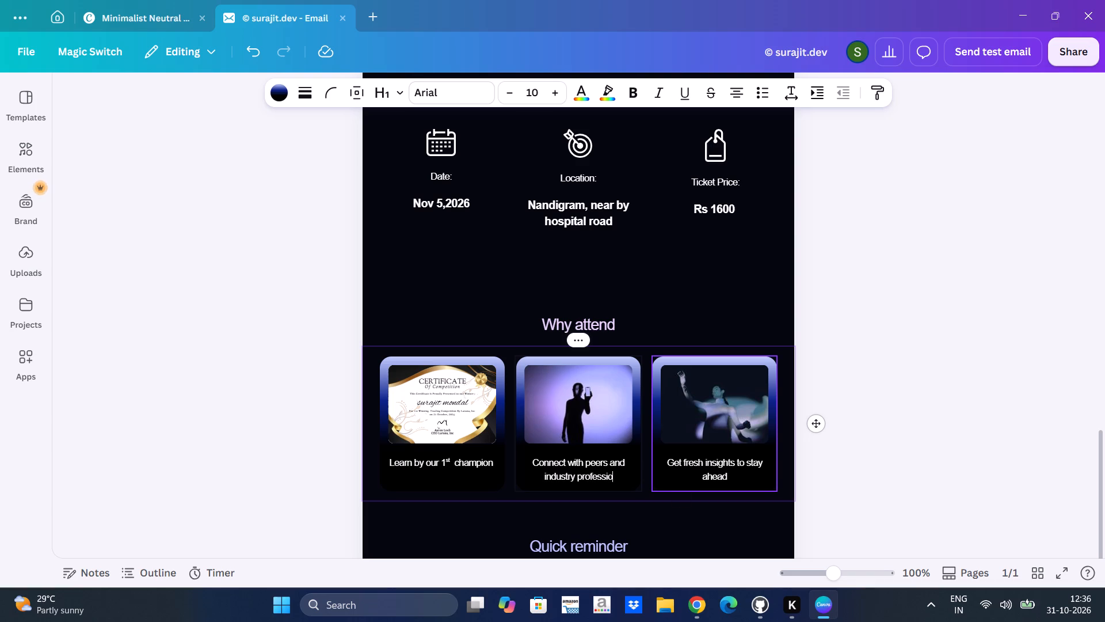
{"action": "key", "text": "BackSpace"}
{"action": "key", "text": "BackSpace"}
{"action": "key", "text": "BackSpace"}
{"action": "key", "text": "BackSpace"}
{"action": "key", "text": "BackSpace"}
{"action": "key", "text": "BackSpace"}
{"action": "key", "text": "BackSpace"}
{"action": "key", "text": "BackSpace"}
{"action": "key", "text": "BackSpace"}
{"action": "key", "text": "BackSpace"}
{"action": "key", "text": "BackSpace"}
{"action": "key", "text": "BackSpace"}
{"action": "key", "text": "BackSpace"}
{"action": "key", "text": "BackSpace"}
{"action": "key", "text": "BackSpace"}
{"action": "key", "text": "BackSpace"}
{"action": "key", "text": "BackSpace"}
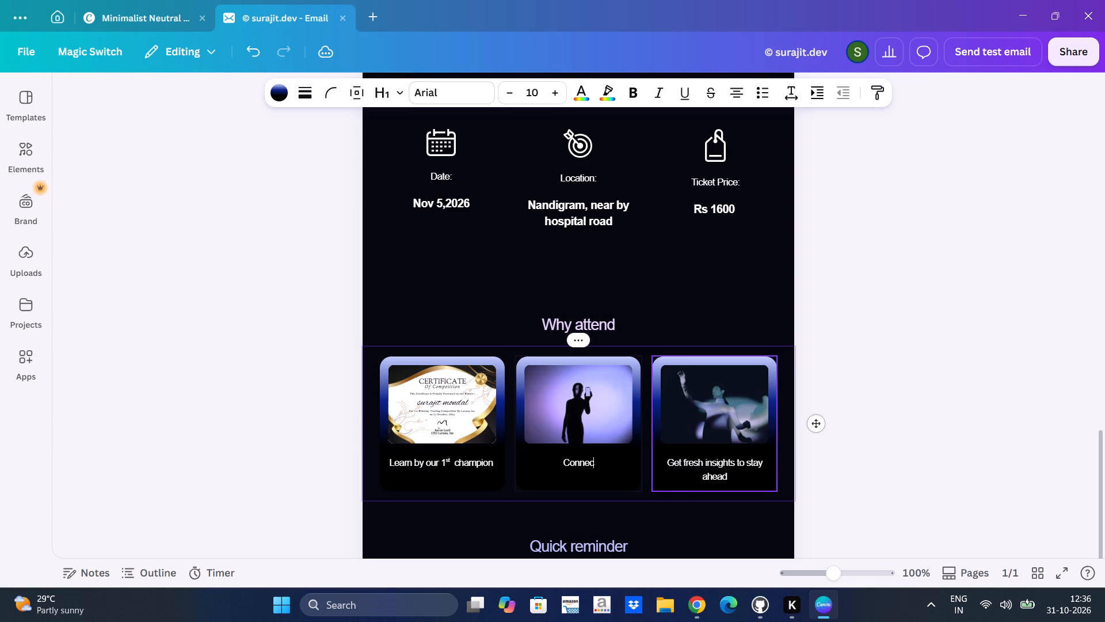
{"action": "key", "text": "BackSpace"}
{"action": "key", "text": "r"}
Undo the last caption edits in the second Why attend card and clear the restored text "Connect with pee".
{"action": "key", "text": "ctrl+z"}
{"action": "key", "text": "ctrl+z"}
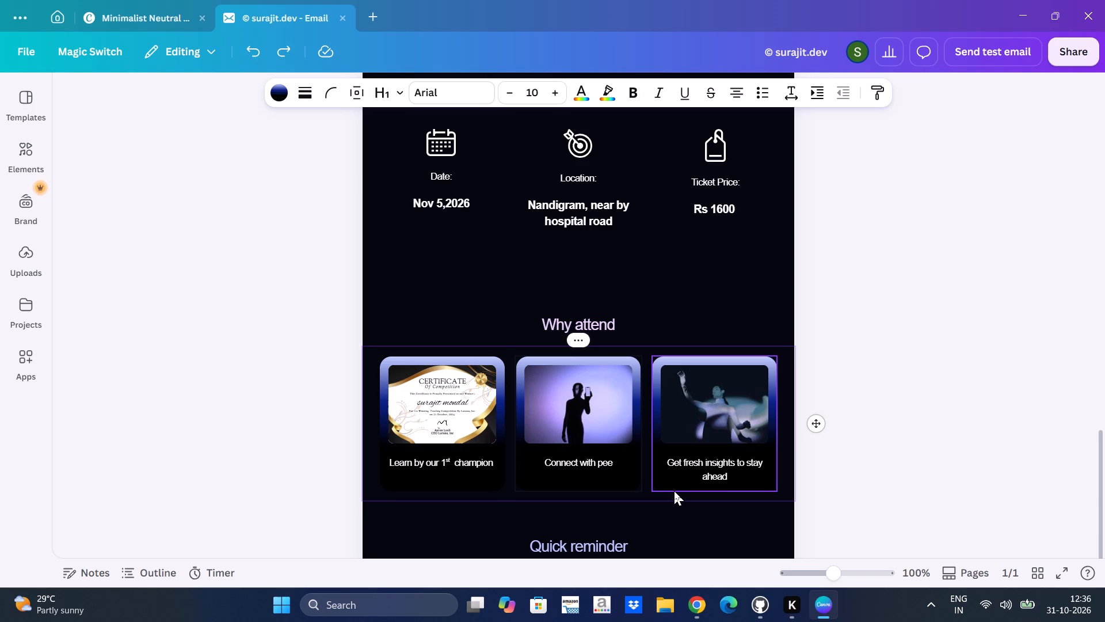
{"action": "key", "text": "BackSpace"}
{"action": "key", "text": "BackSpace"}
{"action": "key", "text": "BackSpace"}
{"action": "key", "text": "BackSpace"}
{"action": "key", "text": "BackSpace"}
{"action": "key", "text": "BackSpace"}
{"action": "key", "text": "BackSpace"}
{"action": "key", "text": "BackSpace"}
{"action": "key", "text": "BackSpace"}
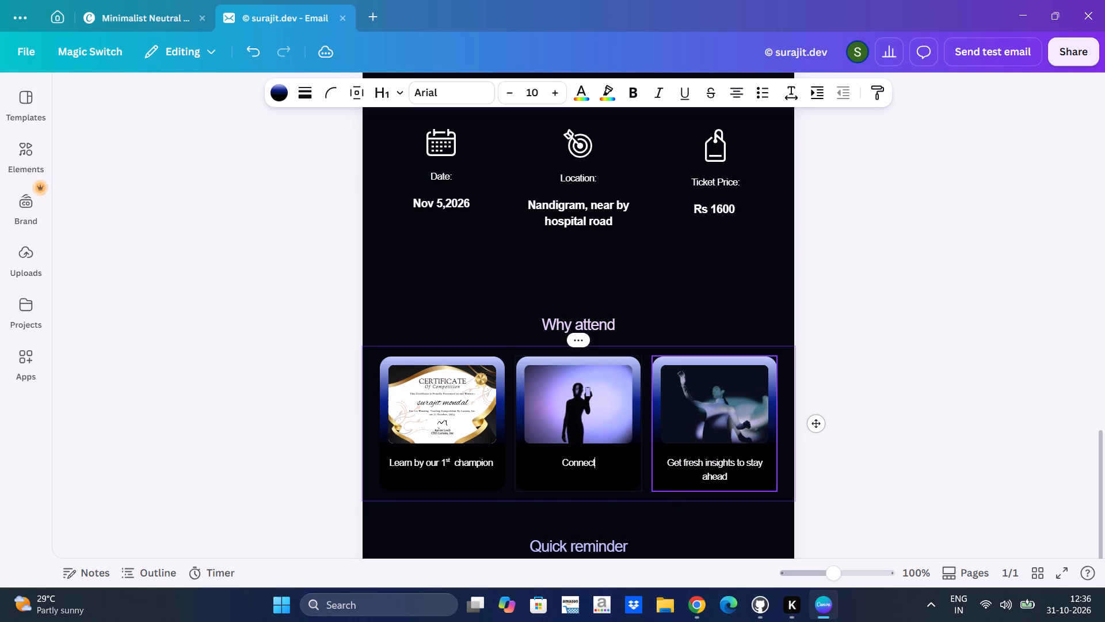
{"action": "key", "text": "BackSpace"}
{"action": "key", "text": "BackSpace"}
{"action": "key", "text": "BackSpace"}
{"action": "key", "text": "BackSpace"}
{"action": "key", "text": "BackSpace"}
{"action": "key", "text": "BackSpace"}
{"action": "key", "text": "BackSpace"}
Enter "Real world trading sitution mastering" as the caption of the second Why attend card.
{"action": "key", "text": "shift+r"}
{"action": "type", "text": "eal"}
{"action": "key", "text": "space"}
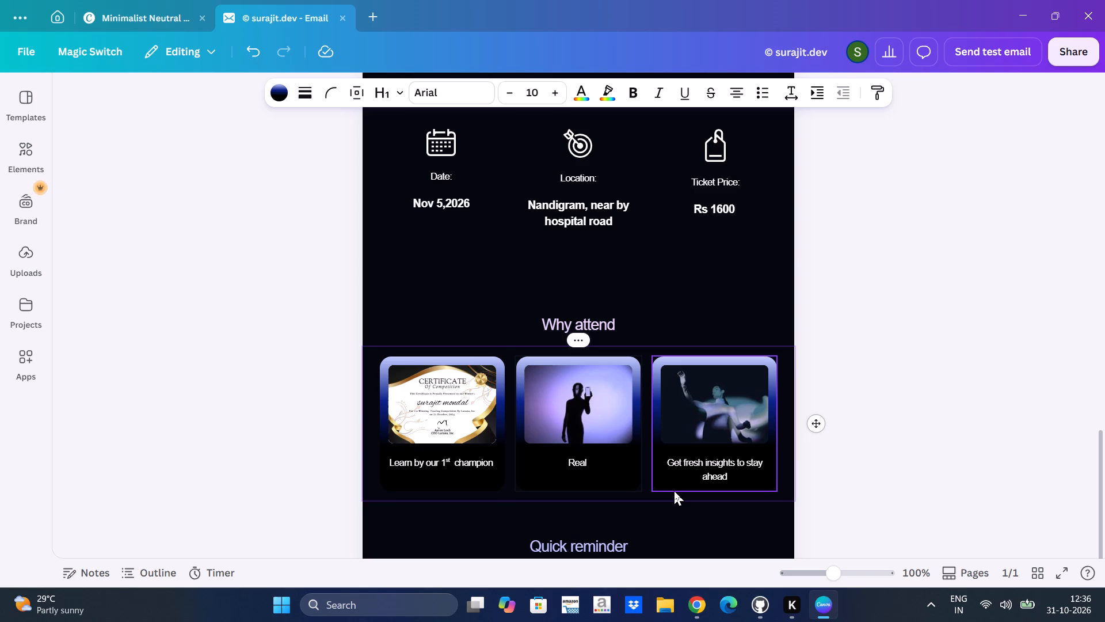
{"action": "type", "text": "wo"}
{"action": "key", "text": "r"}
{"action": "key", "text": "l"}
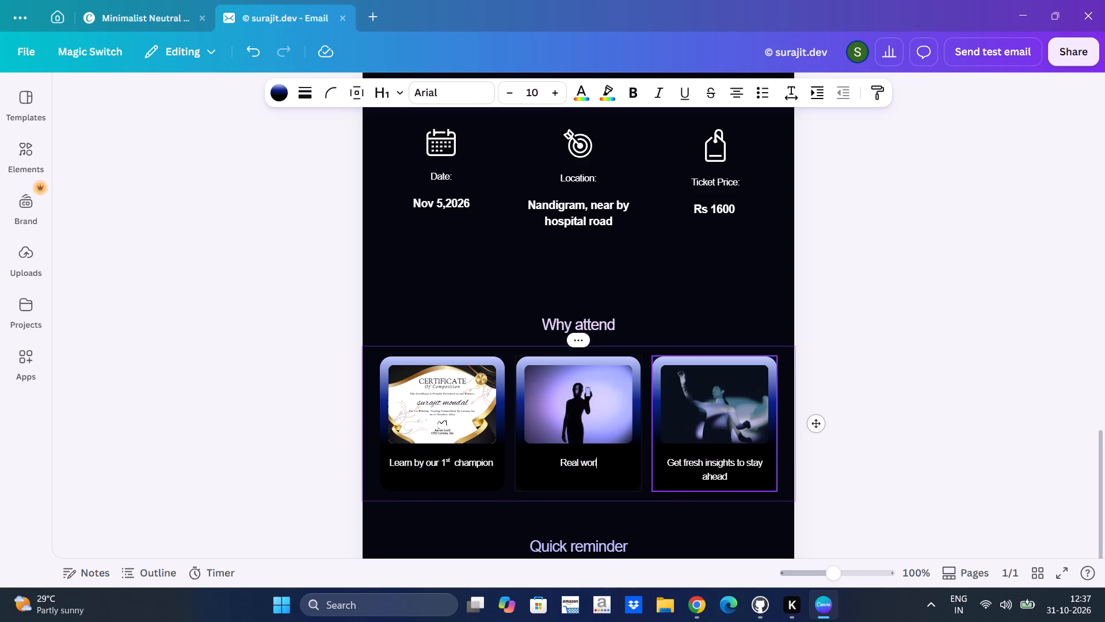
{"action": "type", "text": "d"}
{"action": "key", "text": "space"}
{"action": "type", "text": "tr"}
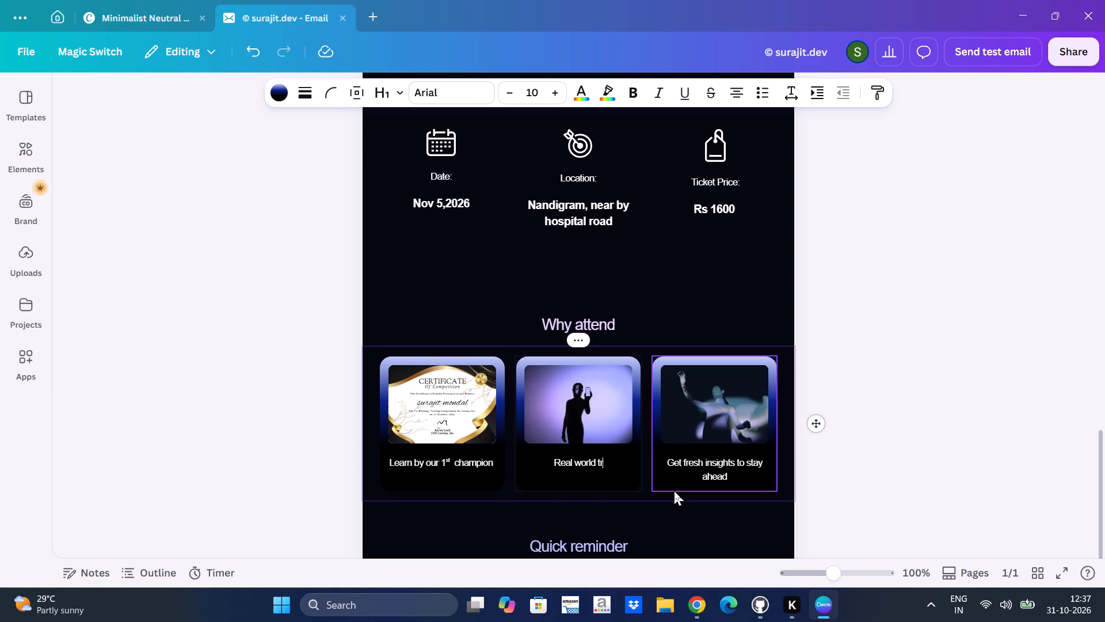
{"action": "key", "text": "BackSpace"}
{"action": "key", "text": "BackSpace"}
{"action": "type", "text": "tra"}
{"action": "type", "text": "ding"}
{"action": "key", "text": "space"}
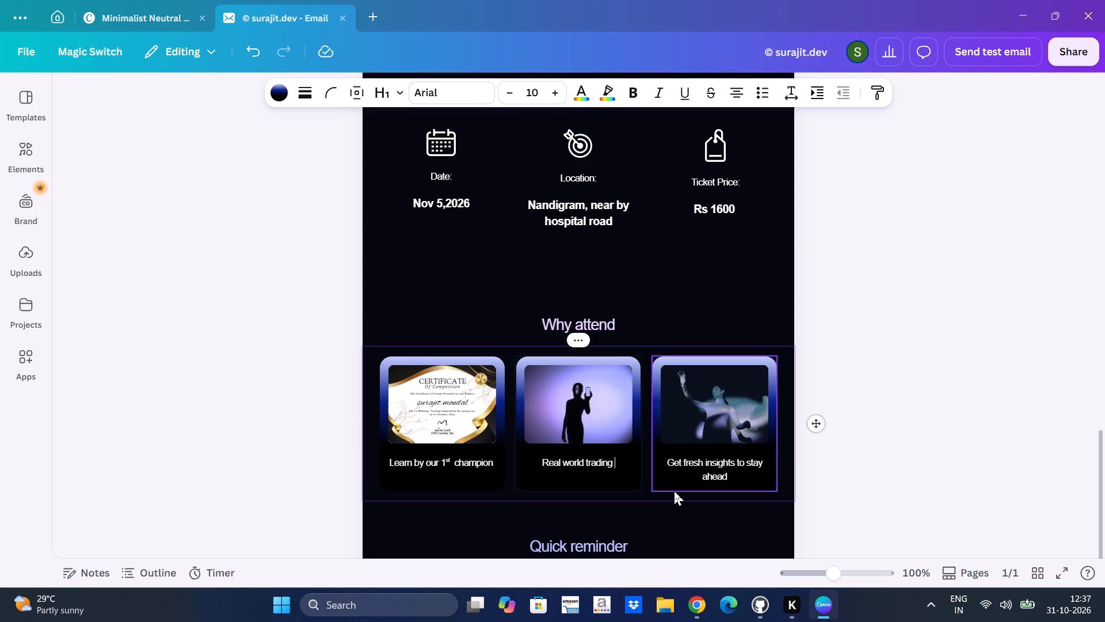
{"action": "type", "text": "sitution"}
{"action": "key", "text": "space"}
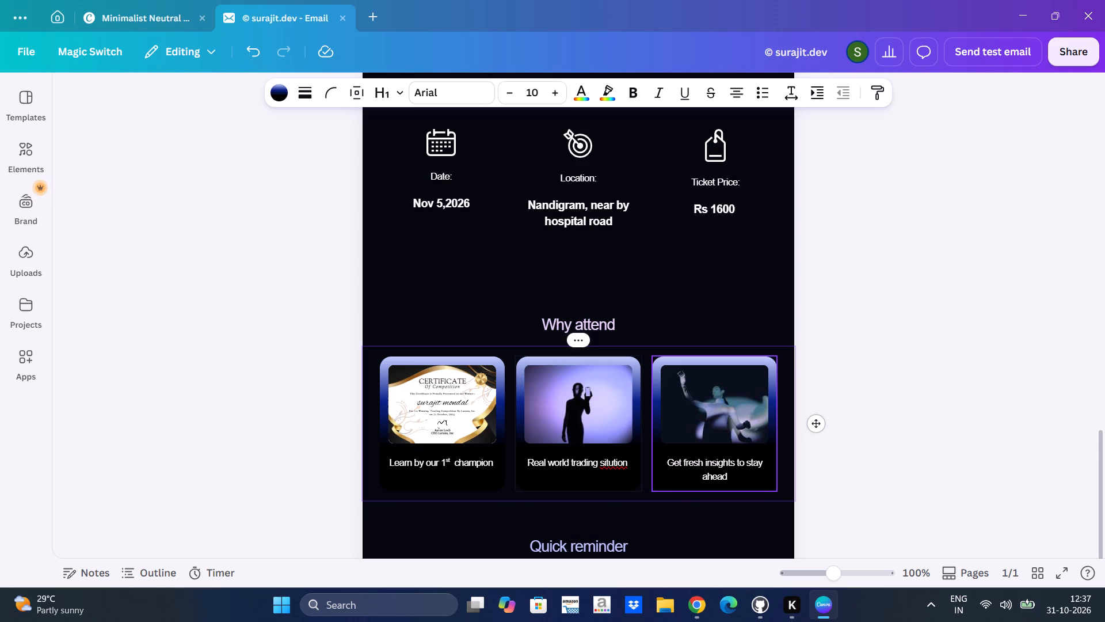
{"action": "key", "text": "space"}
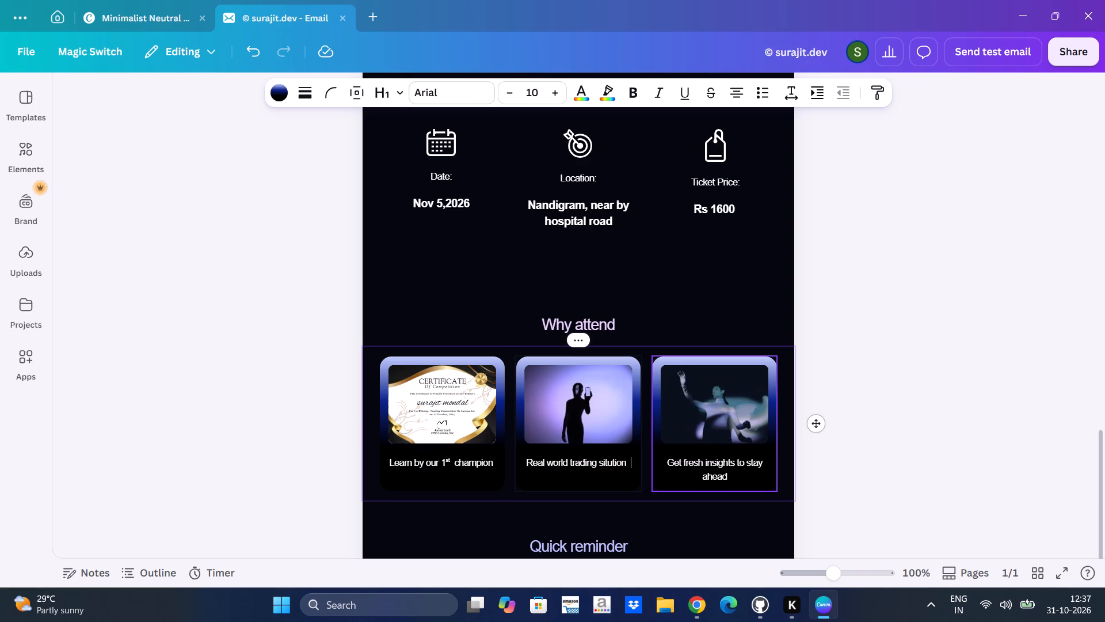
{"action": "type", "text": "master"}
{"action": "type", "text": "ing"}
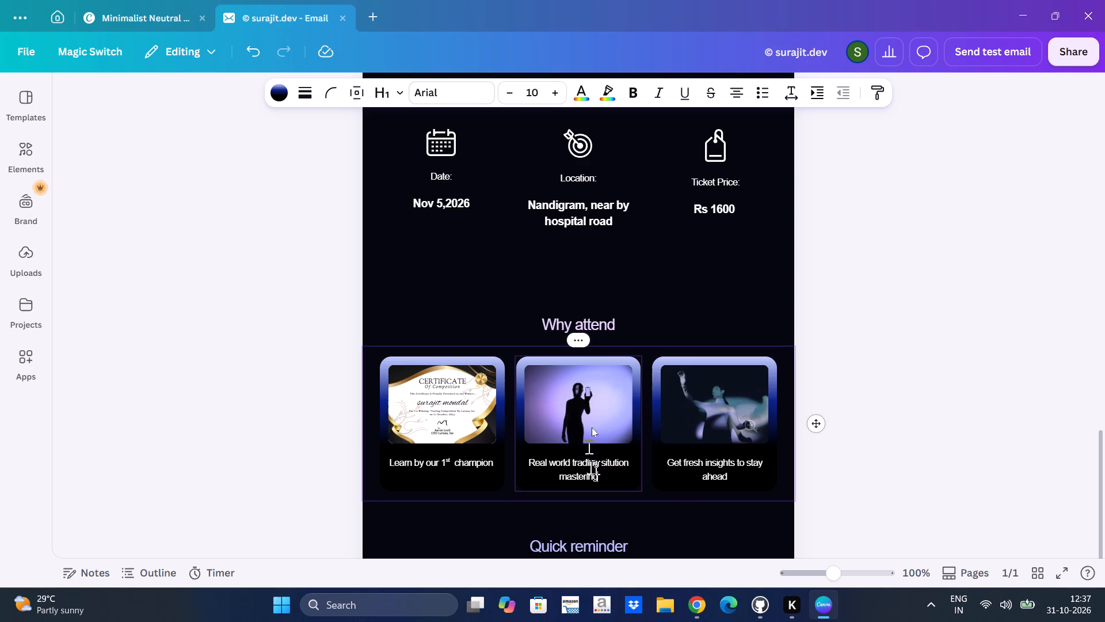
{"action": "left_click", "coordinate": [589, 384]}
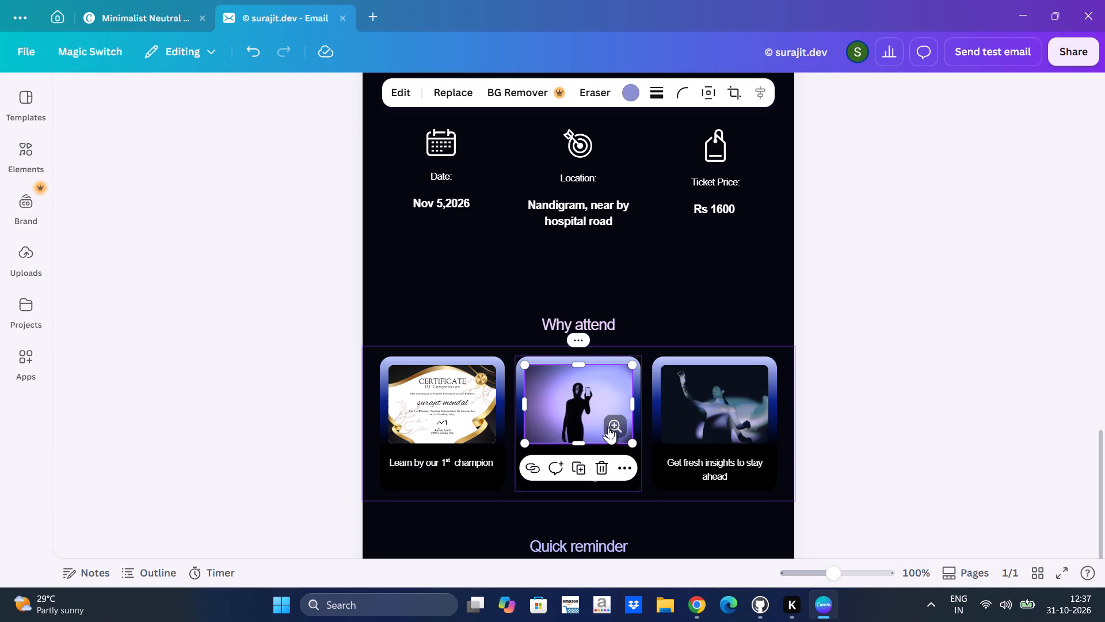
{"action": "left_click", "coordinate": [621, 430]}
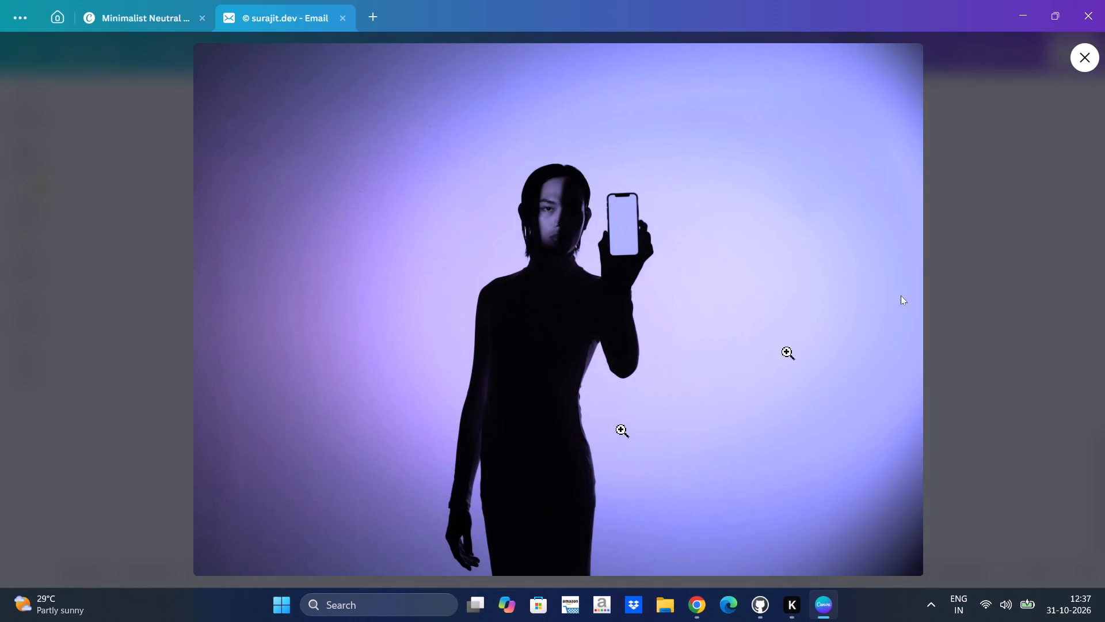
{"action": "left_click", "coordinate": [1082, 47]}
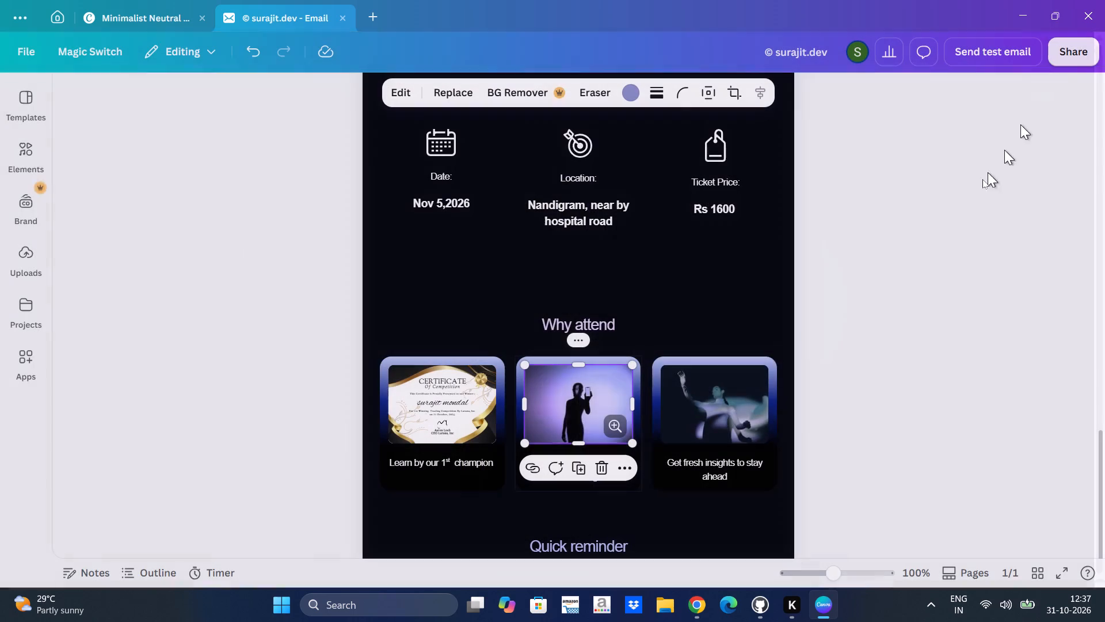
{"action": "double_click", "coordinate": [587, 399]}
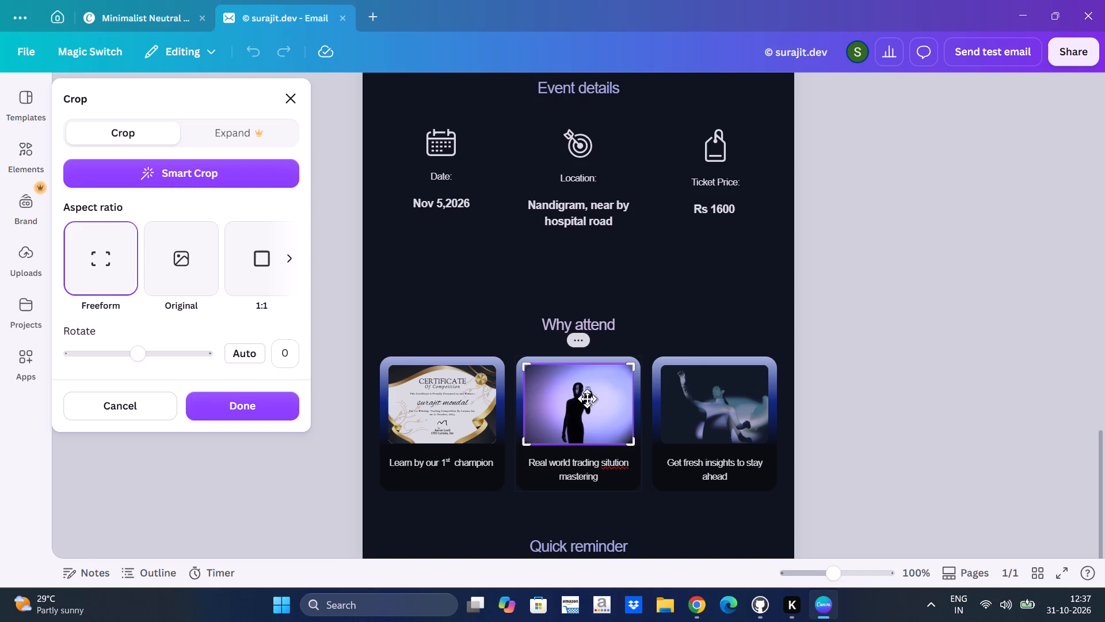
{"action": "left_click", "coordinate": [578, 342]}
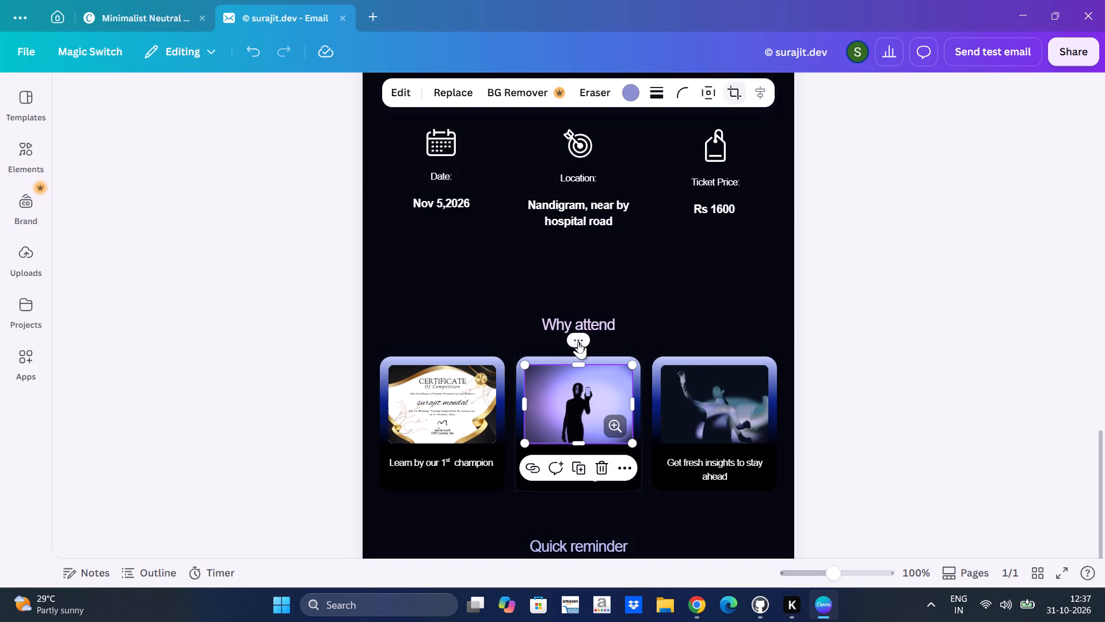
Open the second Why attend card's silhouette image for editing as a separate design.
{"action": "left_click", "coordinate": [620, 464]}
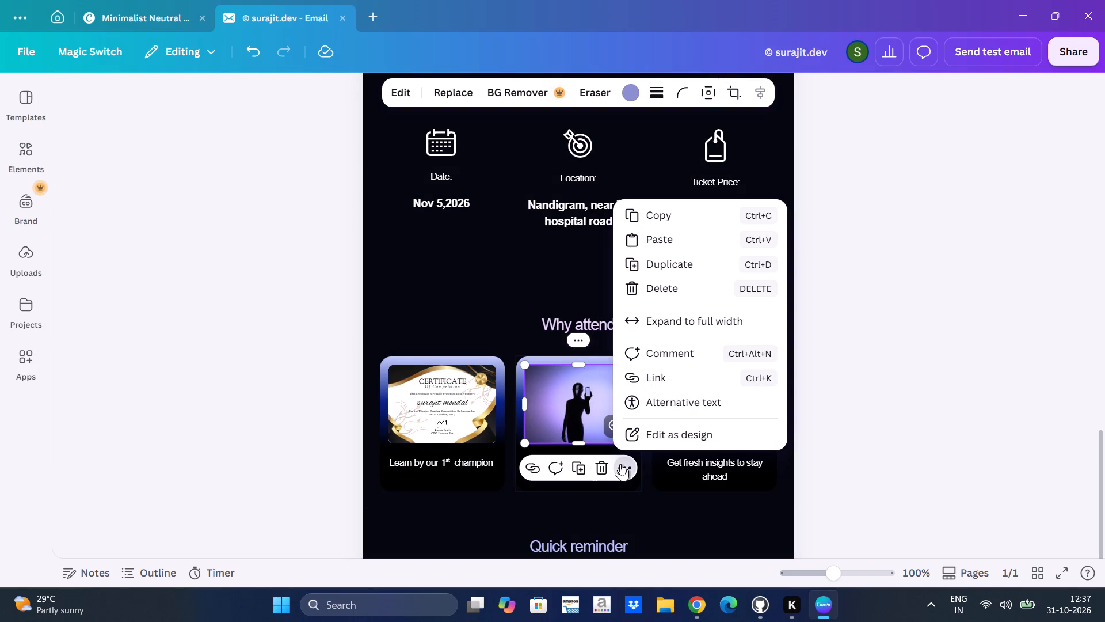
{"action": "left_click", "coordinate": [677, 447]}
{"action": "left_click", "coordinate": [691, 436]}
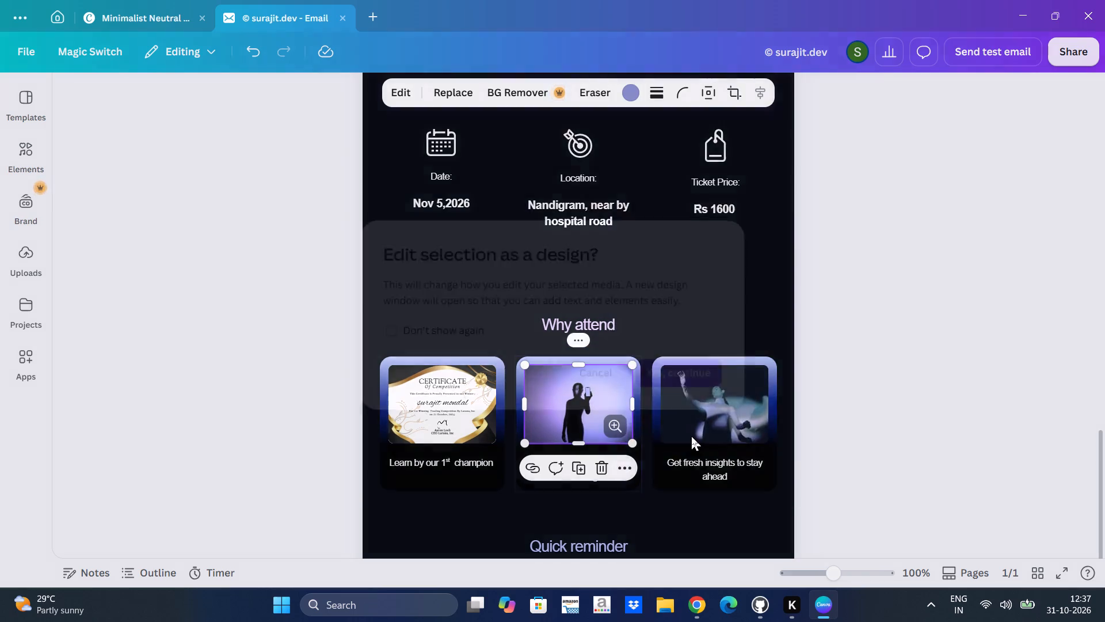
{"action": "left_click", "coordinate": [684, 371]}
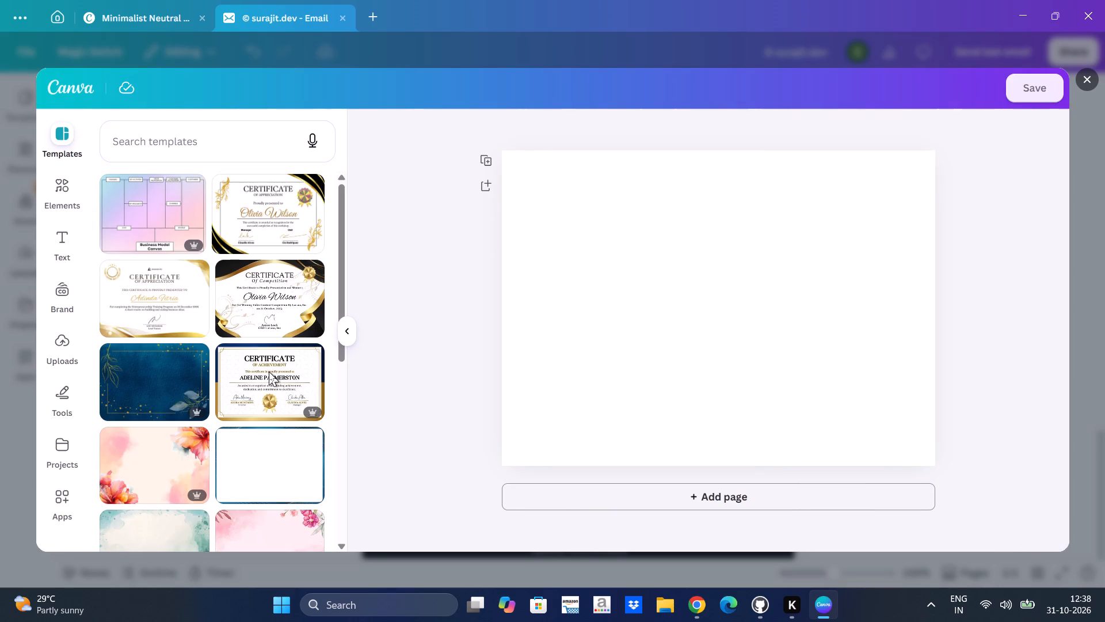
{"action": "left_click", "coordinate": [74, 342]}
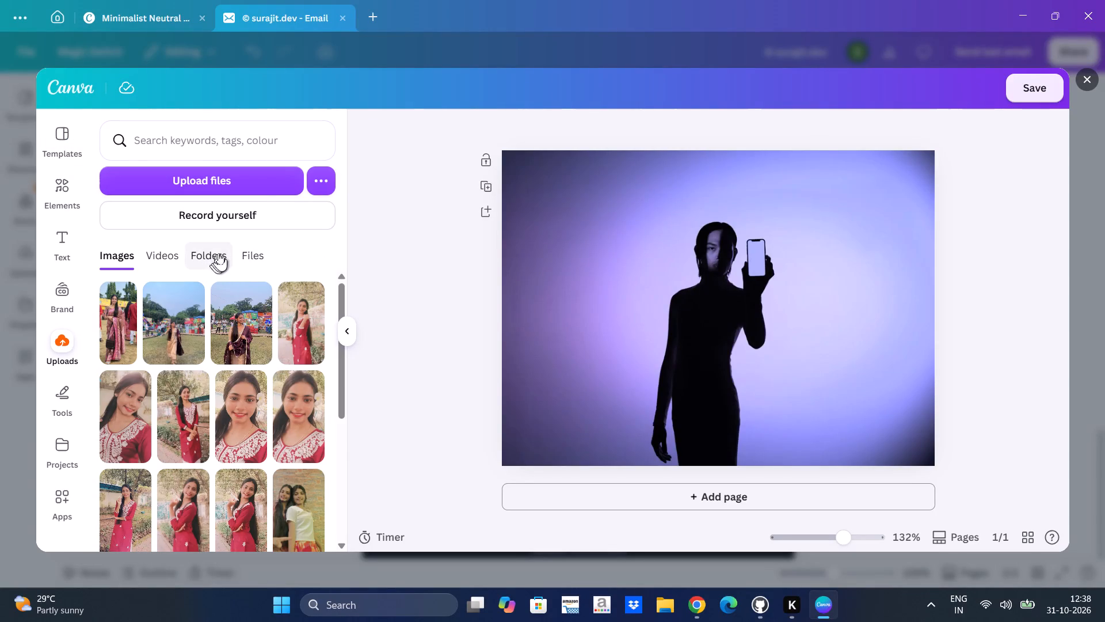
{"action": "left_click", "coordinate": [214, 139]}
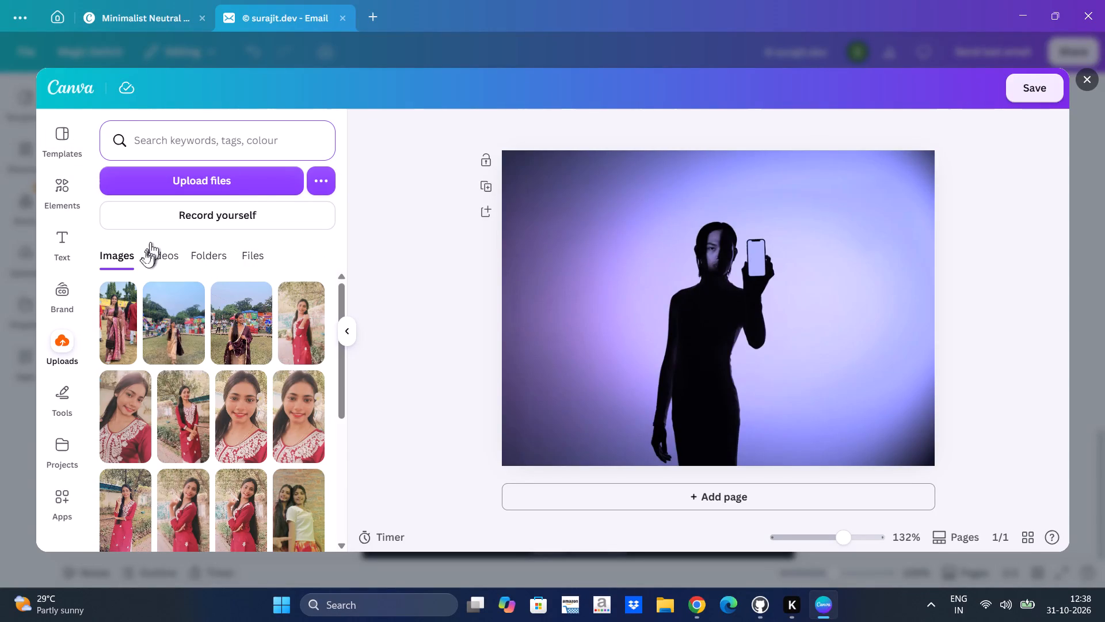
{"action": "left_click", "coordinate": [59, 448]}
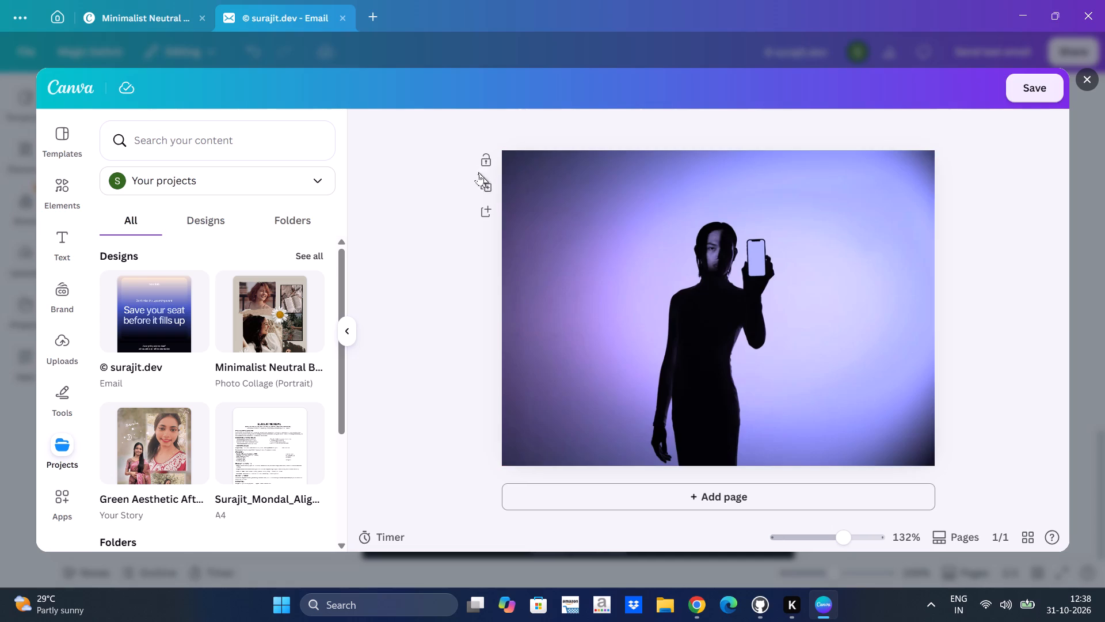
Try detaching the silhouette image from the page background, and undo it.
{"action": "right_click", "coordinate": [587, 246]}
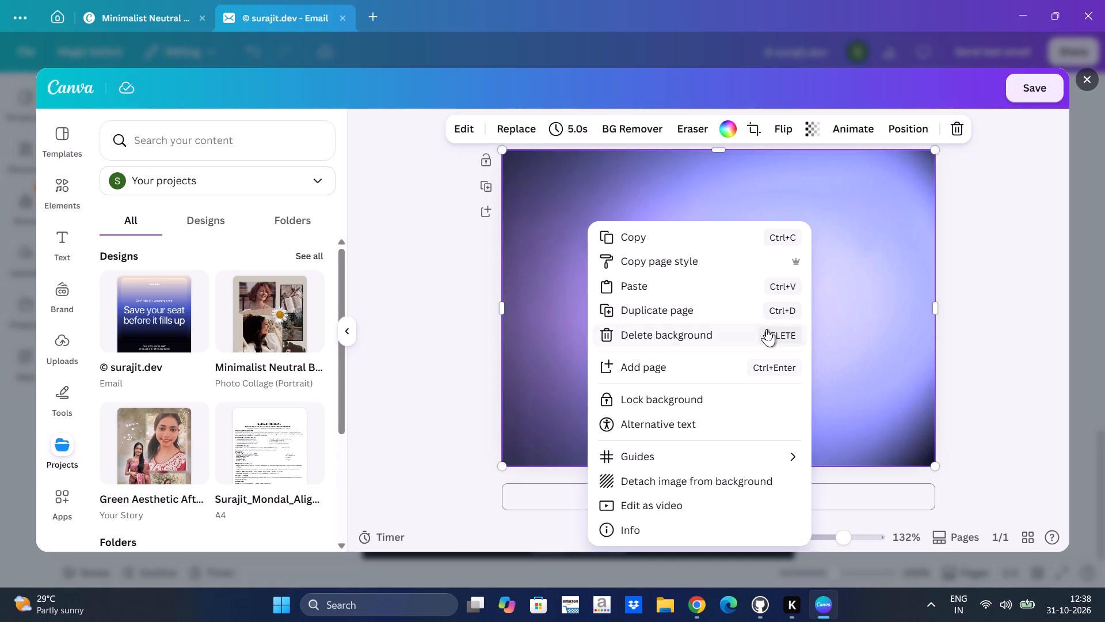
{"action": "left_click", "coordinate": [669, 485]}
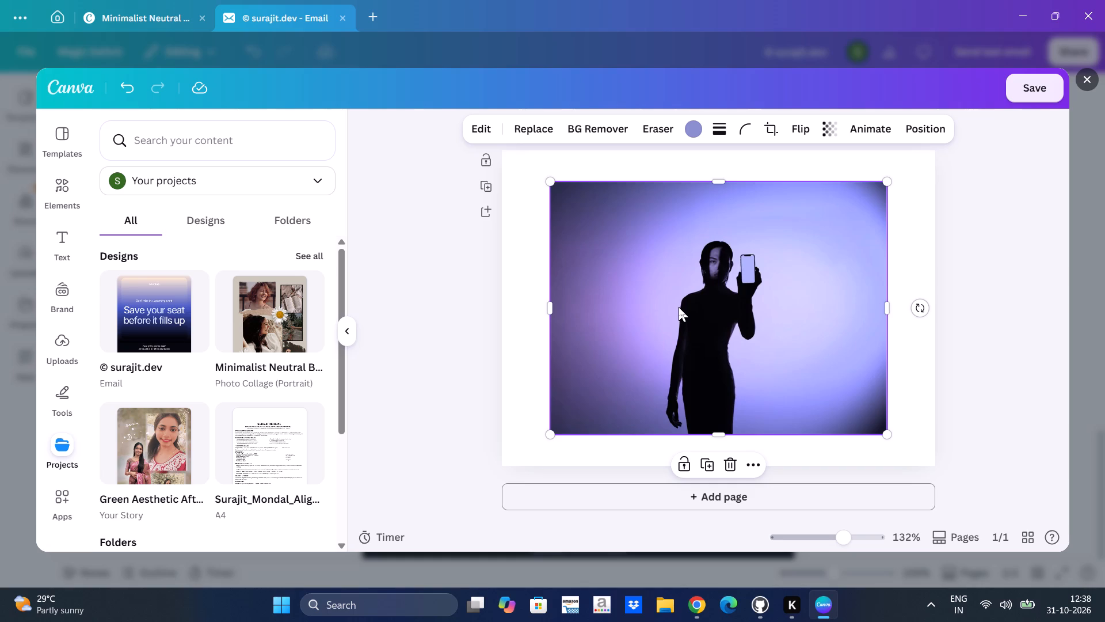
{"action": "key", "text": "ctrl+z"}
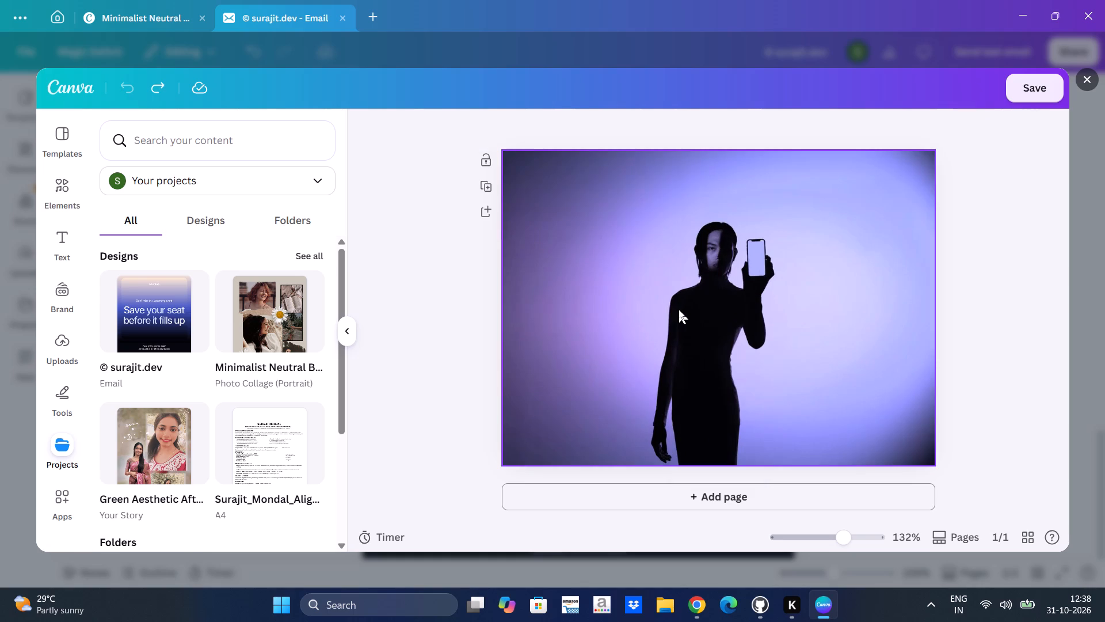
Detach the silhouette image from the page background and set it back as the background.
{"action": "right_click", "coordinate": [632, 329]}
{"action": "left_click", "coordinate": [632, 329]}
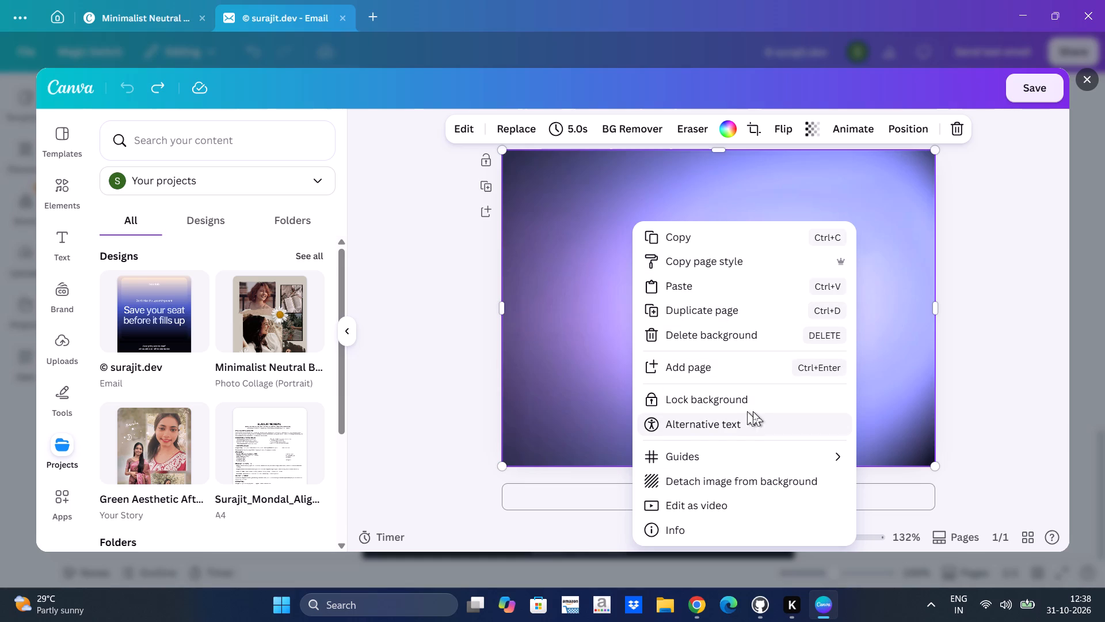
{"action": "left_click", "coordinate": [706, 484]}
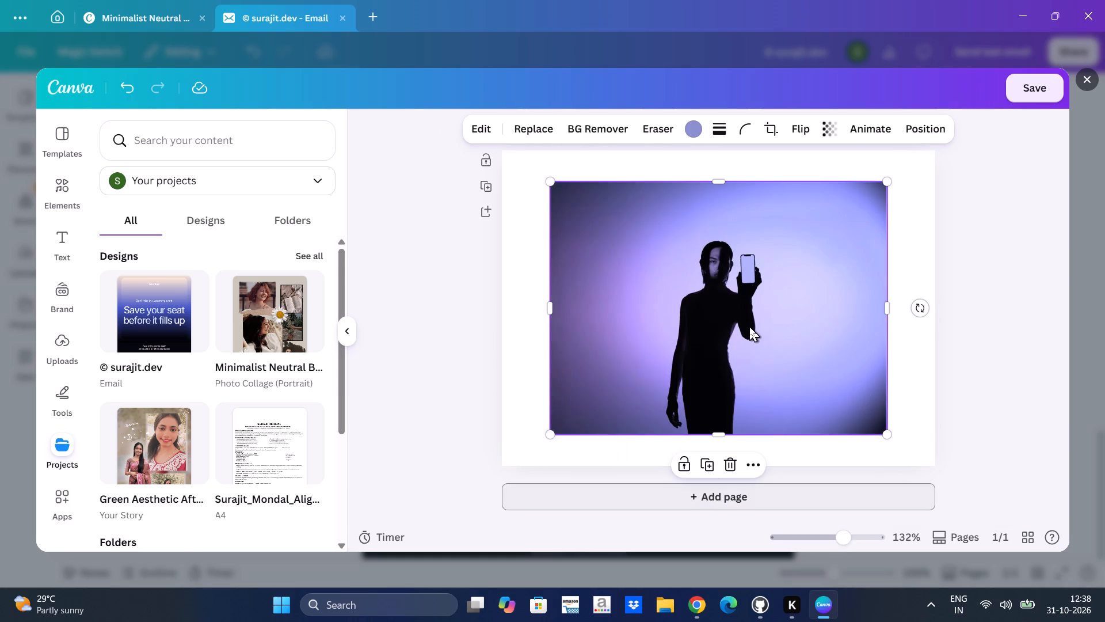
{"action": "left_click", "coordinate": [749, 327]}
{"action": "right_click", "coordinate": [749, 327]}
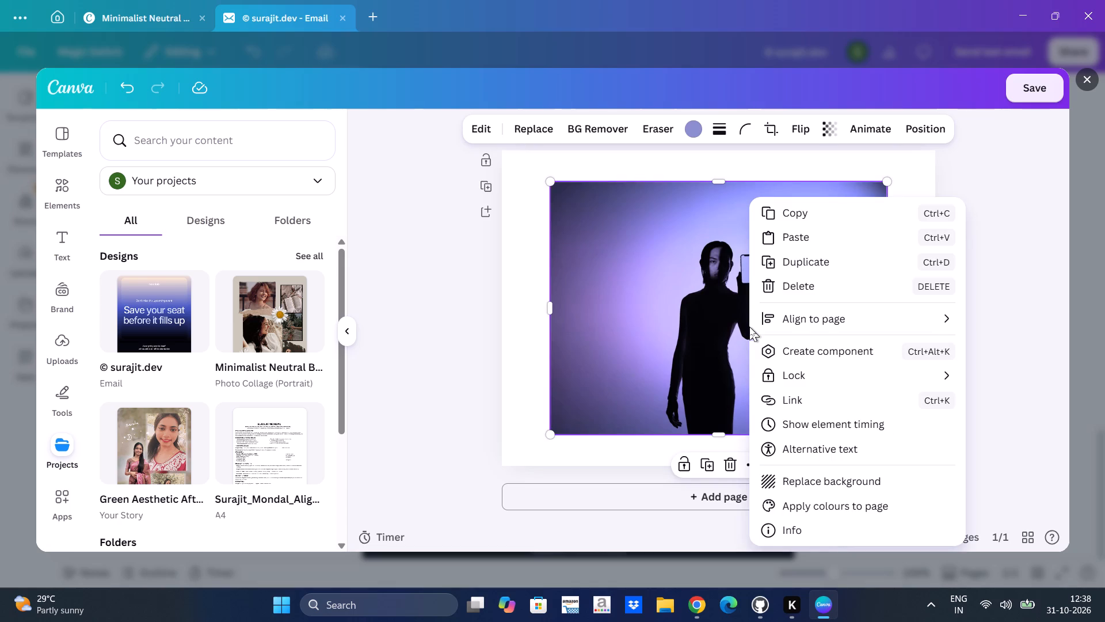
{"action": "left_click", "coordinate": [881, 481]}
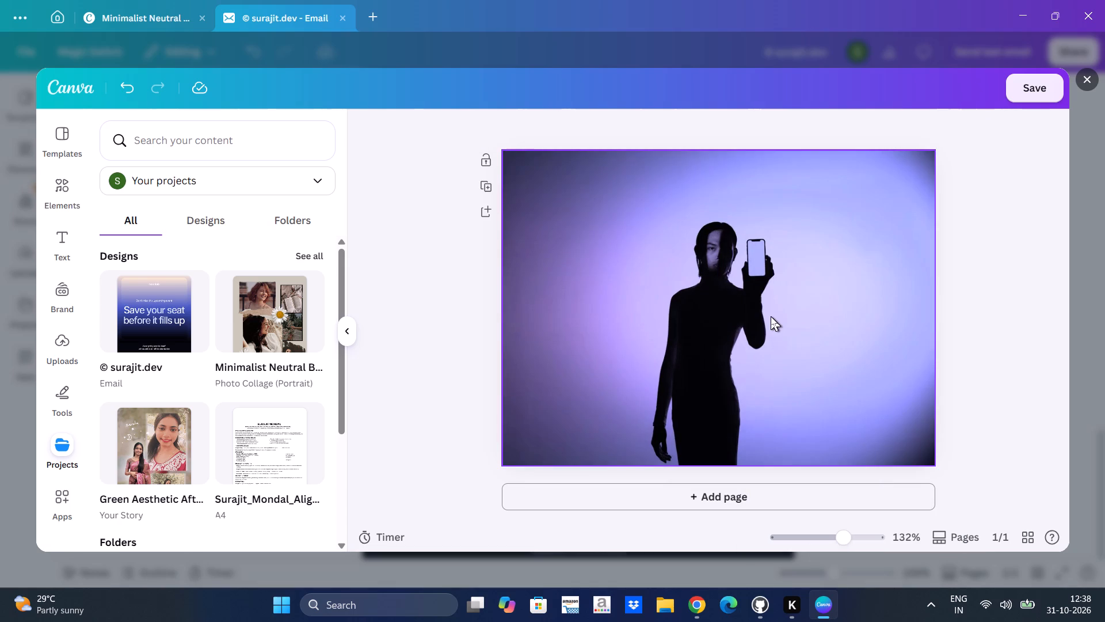
Delete the silhouette background image and paste the copied rupee symbol image onto the page.
{"action": "right_click", "coordinate": [771, 316]}
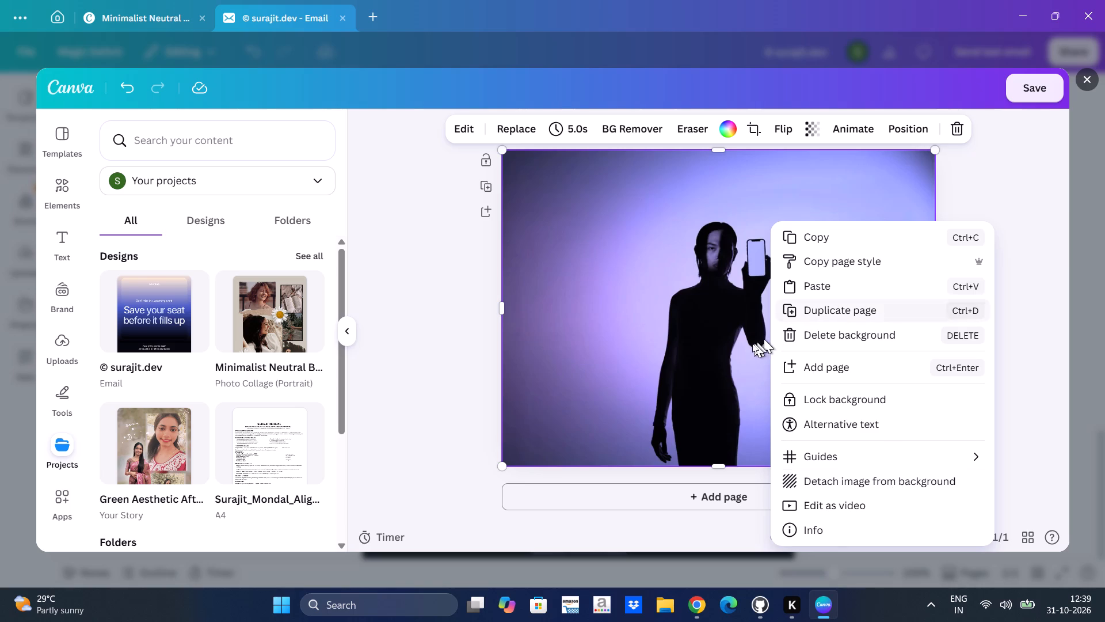
{"action": "left_click", "coordinate": [833, 336]}
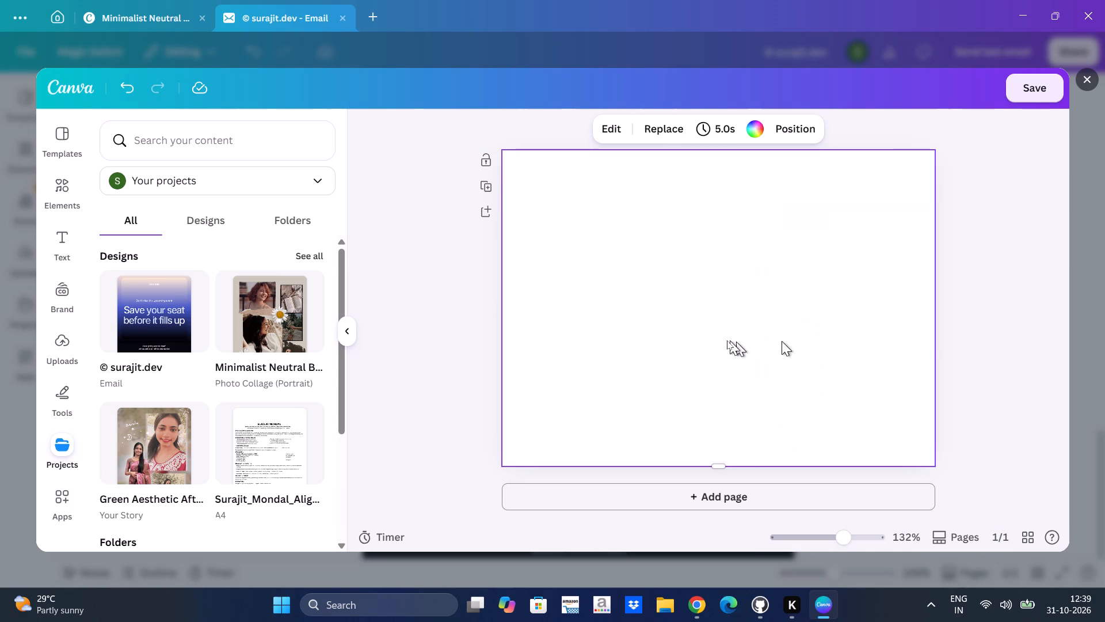
{"action": "key", "text": "ctrl+v"}
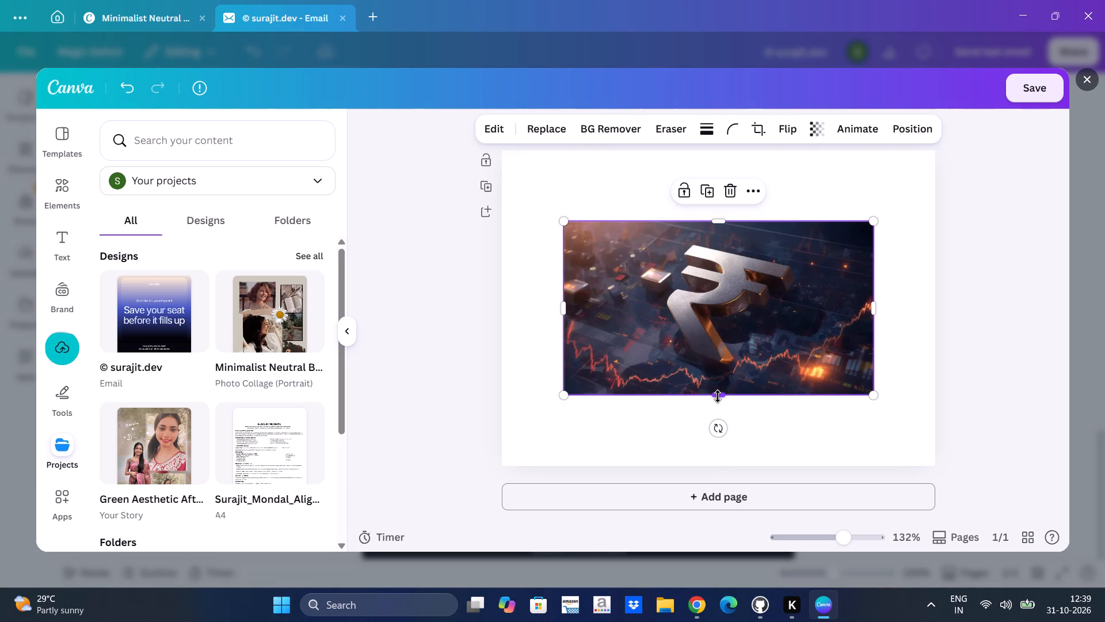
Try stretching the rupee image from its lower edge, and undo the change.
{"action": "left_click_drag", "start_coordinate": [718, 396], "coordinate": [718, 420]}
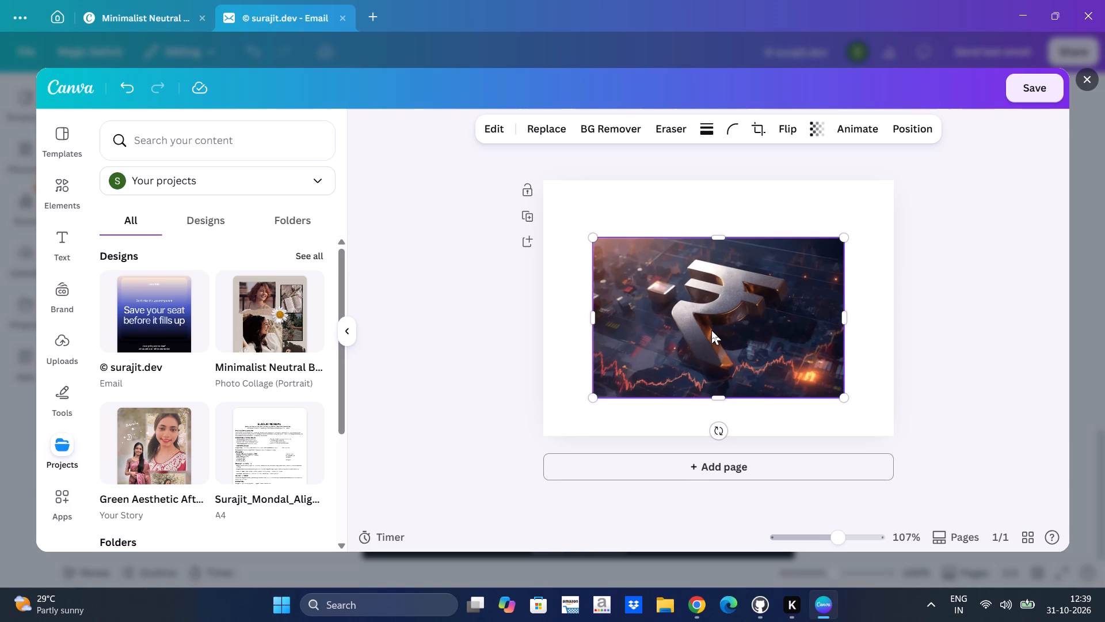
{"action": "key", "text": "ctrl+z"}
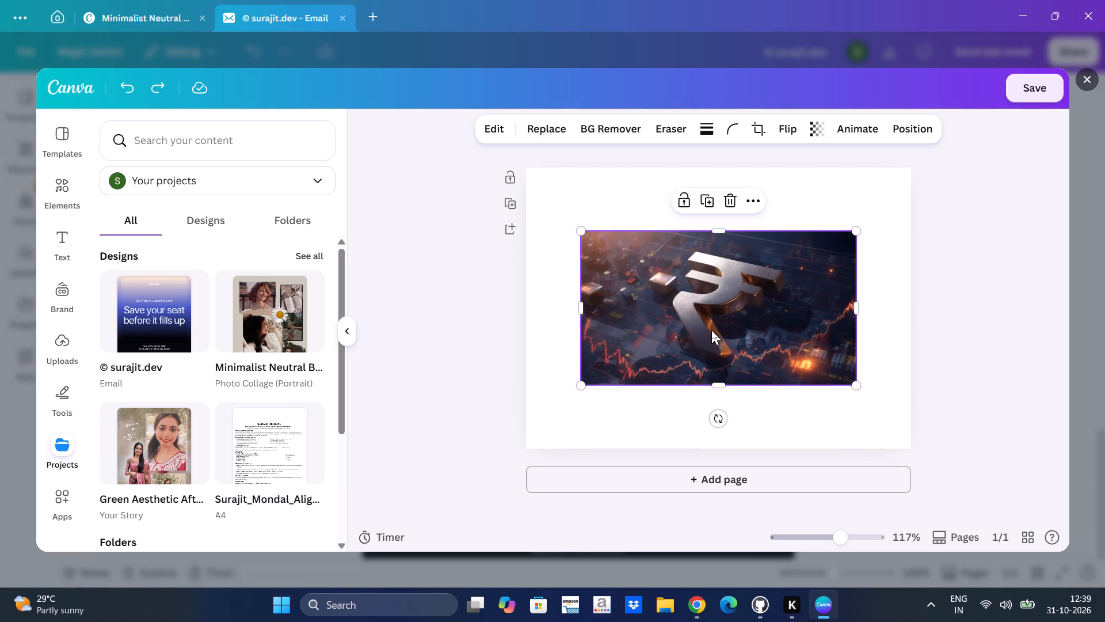
Paste a second copy of the rupee symbol image onto the page.
{"action": "left_click", "coordinate": [880, 212]}
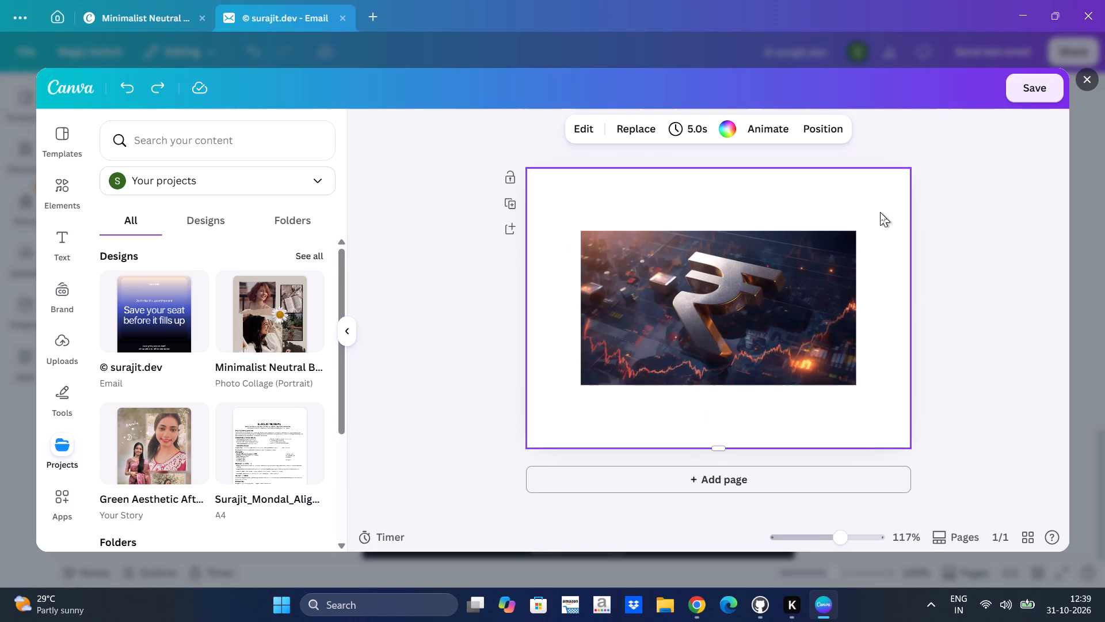
{"action": "left_click", "coordinate": [880, 212]}
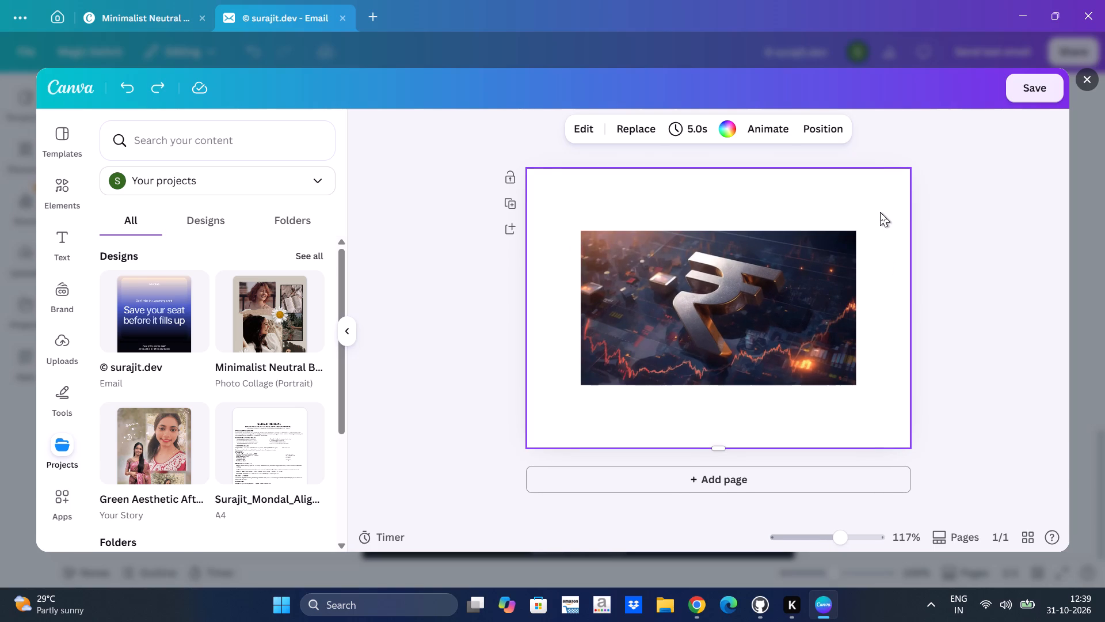
{"action": "right_click", "coordinate": [880, 212]}
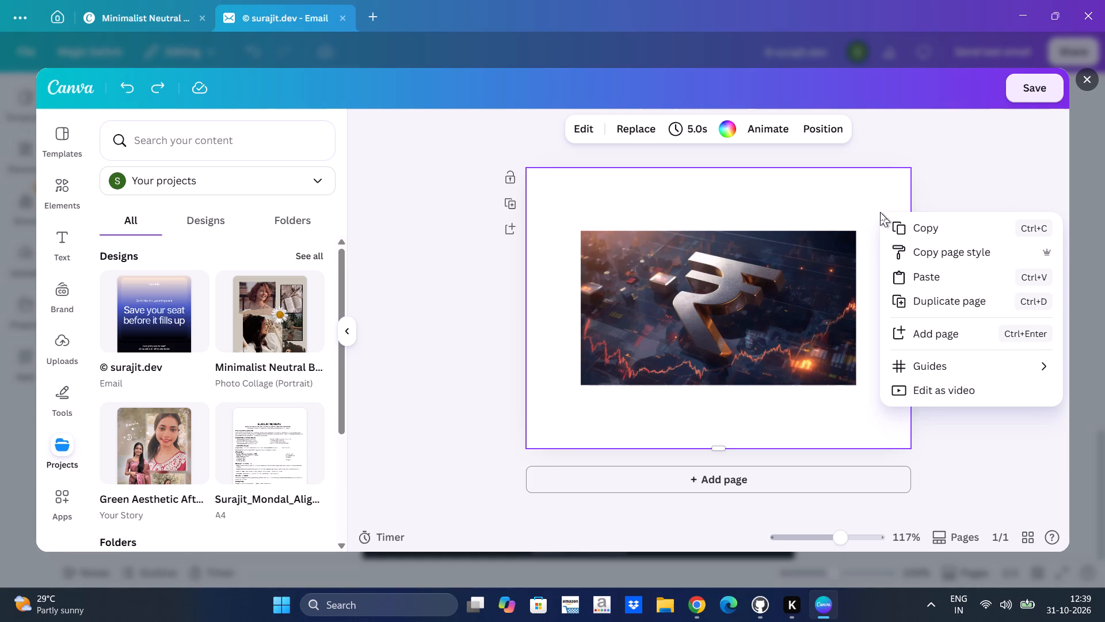
{"action": "key", "text": "ctrl+v"}
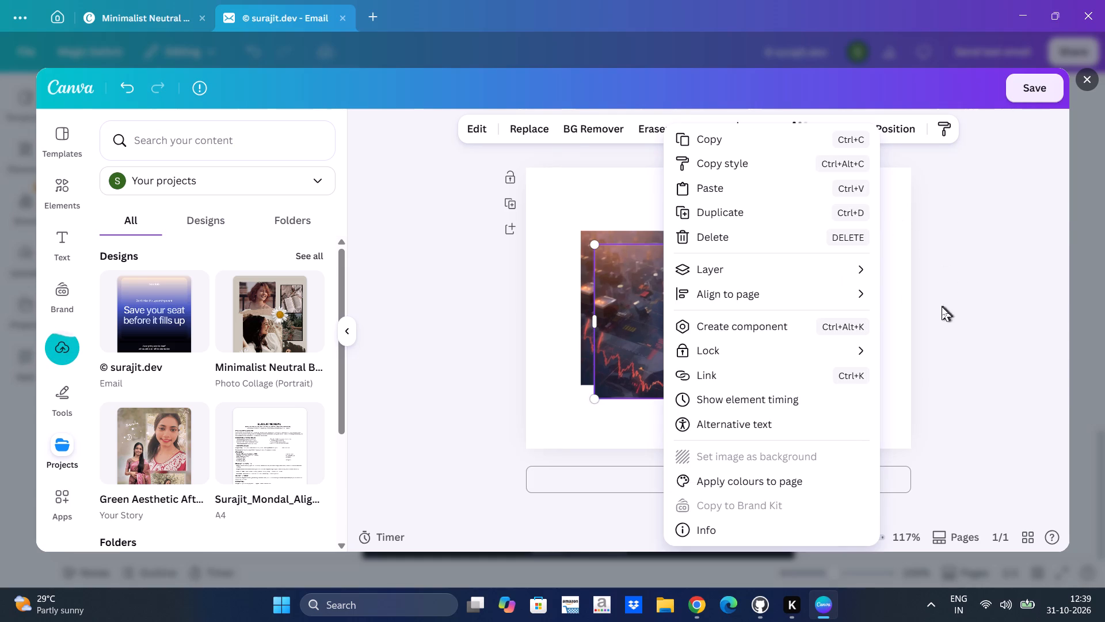
{"action": "left_click", "coordinate": [970, 355]}
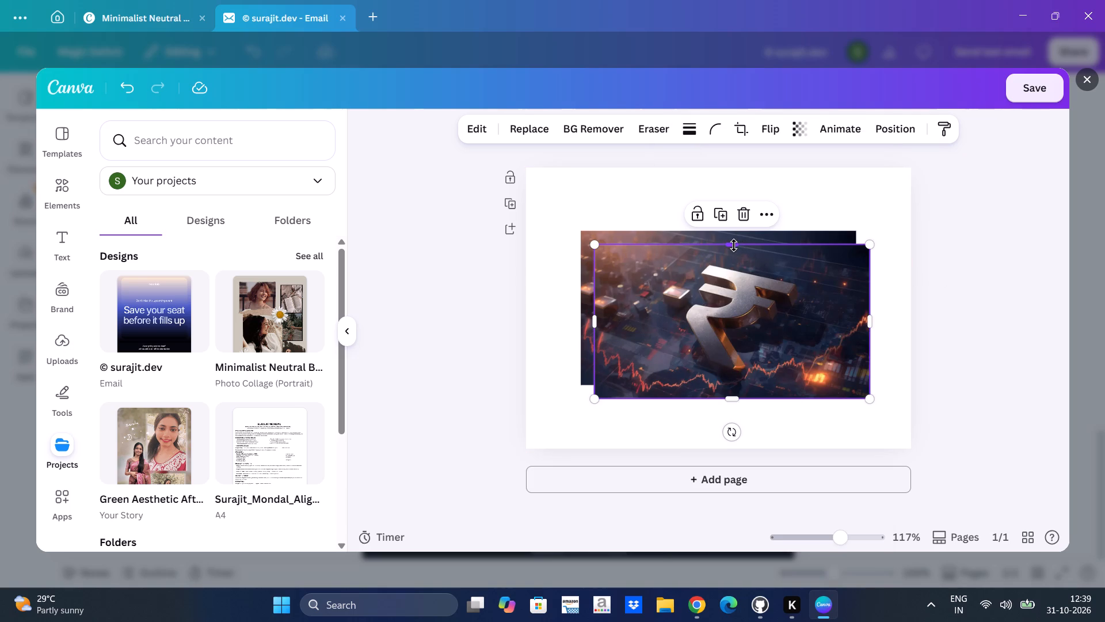
Enlarge and reposition the second rupee image to cover the whole page, and save it to the second Why attend card.
{"action": "left_click_drag", "start_coordinate": [734, 246], "coordinate": [692, 153]}
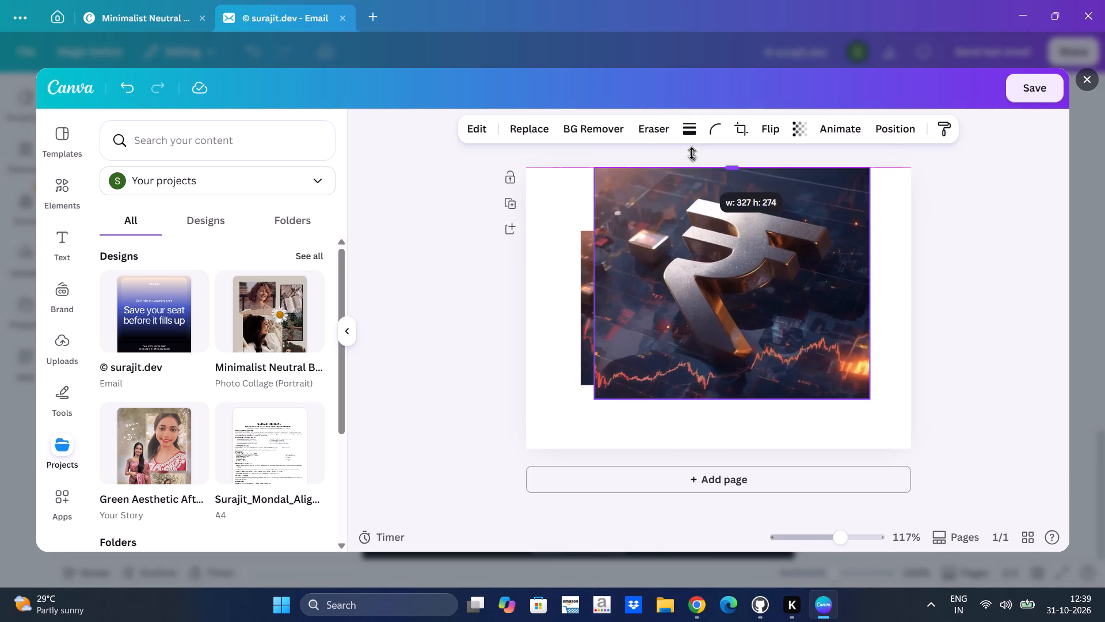
{"action": "left_click_drag", "start_coordinate": [692, 153], "coordinate": [683, 168]}
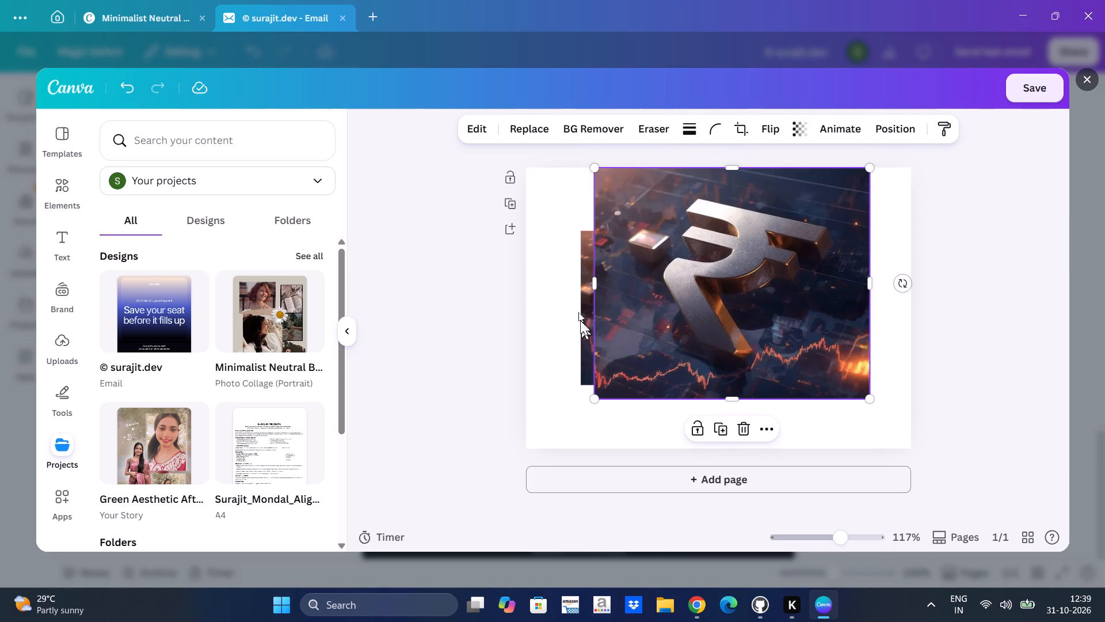
{"action": "left_click_drag", "start_coordinate": [594, 283], "coordinate": [499, 313]}
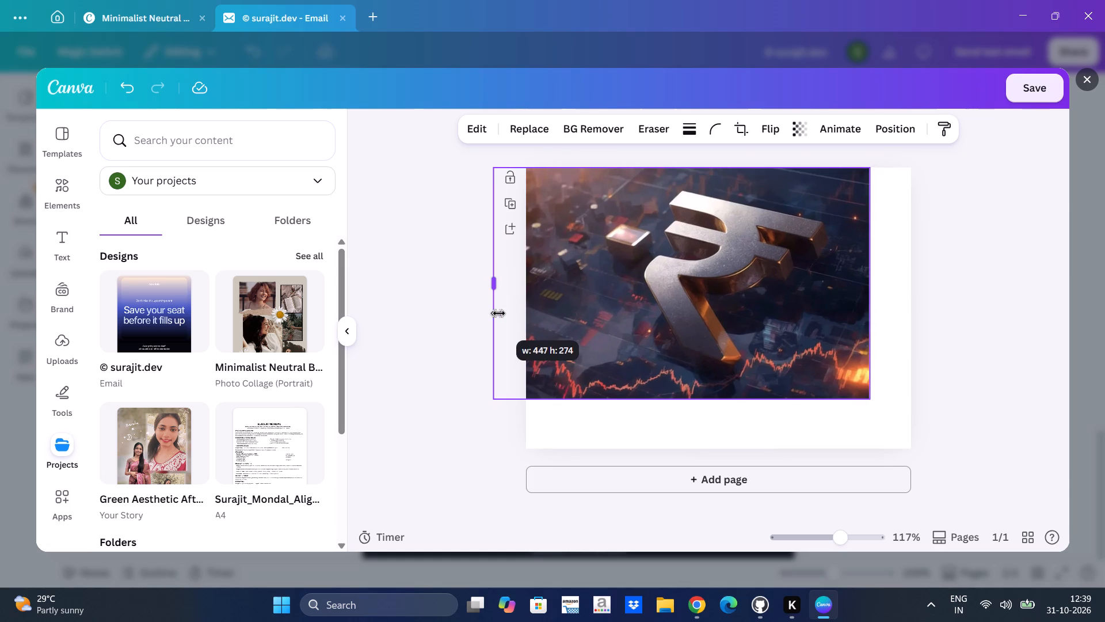
{"action": "left_click_drag", "start_coordinate": [499, 313], "coordinate": [506, 314]}
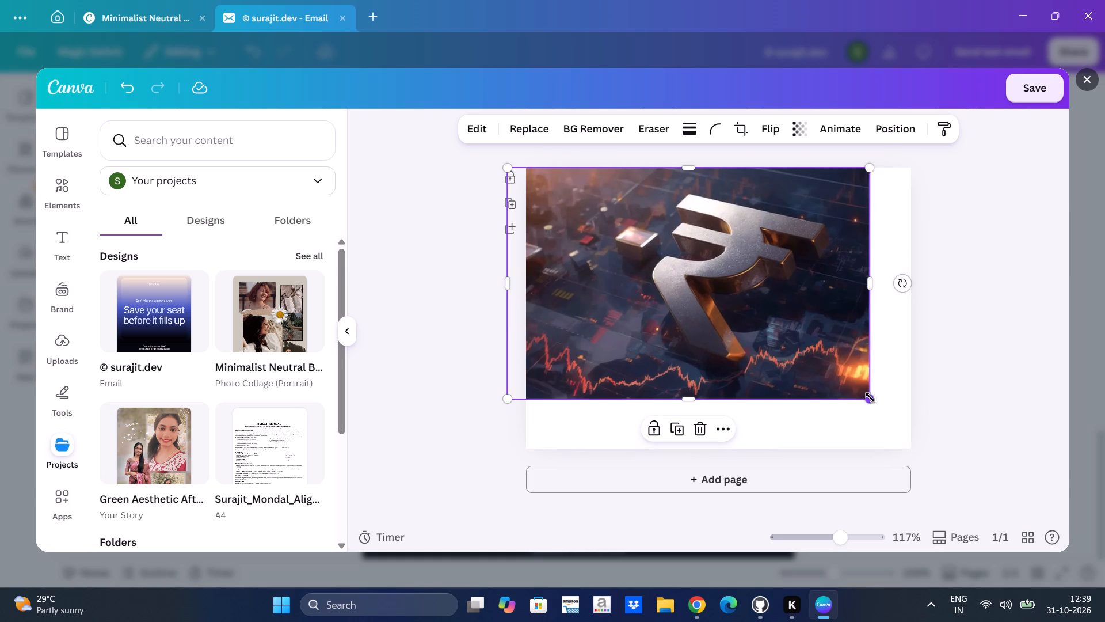
{"action": "left_click_drag", "start_coordinate": [870, 397], "coordinate": [959, 503]}
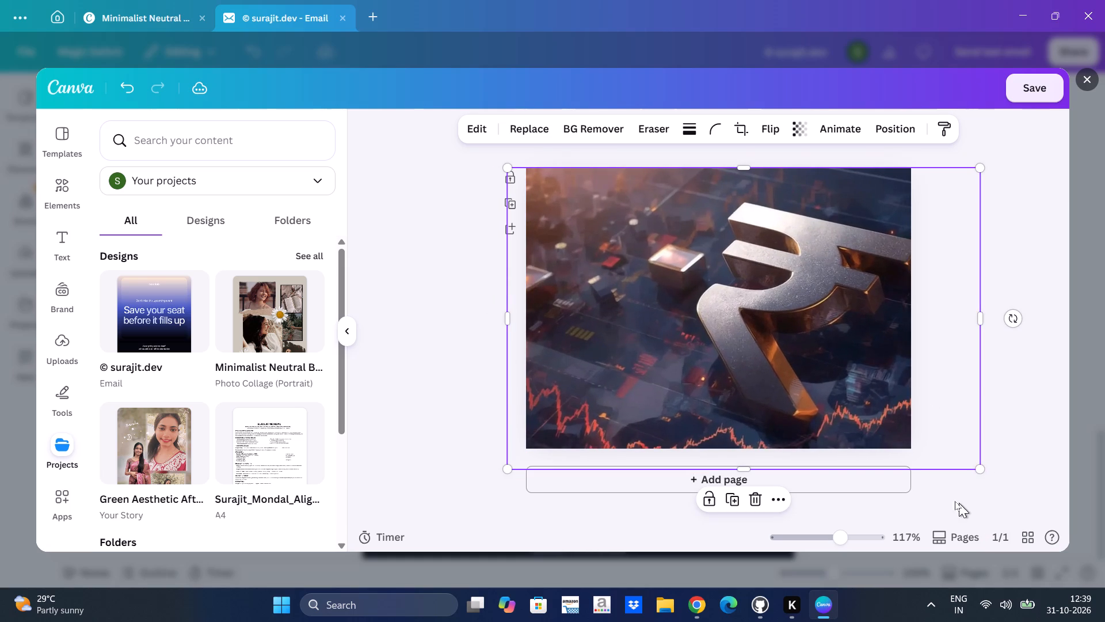
{"action": "left_click_drag", "start_coordinate": [727, 325], "coordinate": [679, 333]}
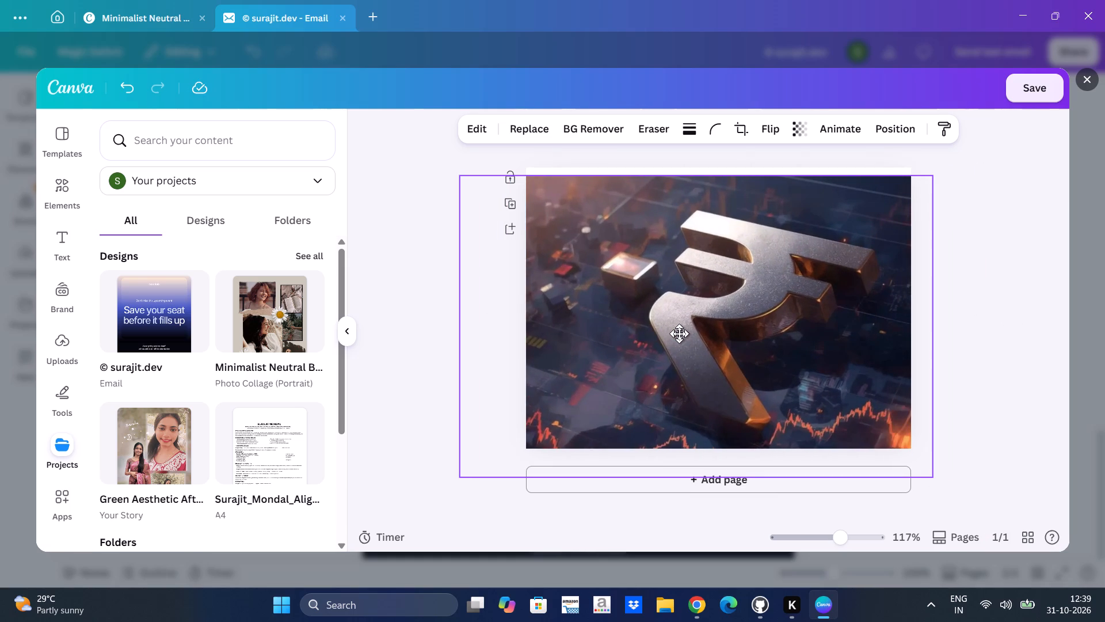
{"action": "left_click_drag", "start_coordinate": [679, 333], "coordinate": [668, 329]}
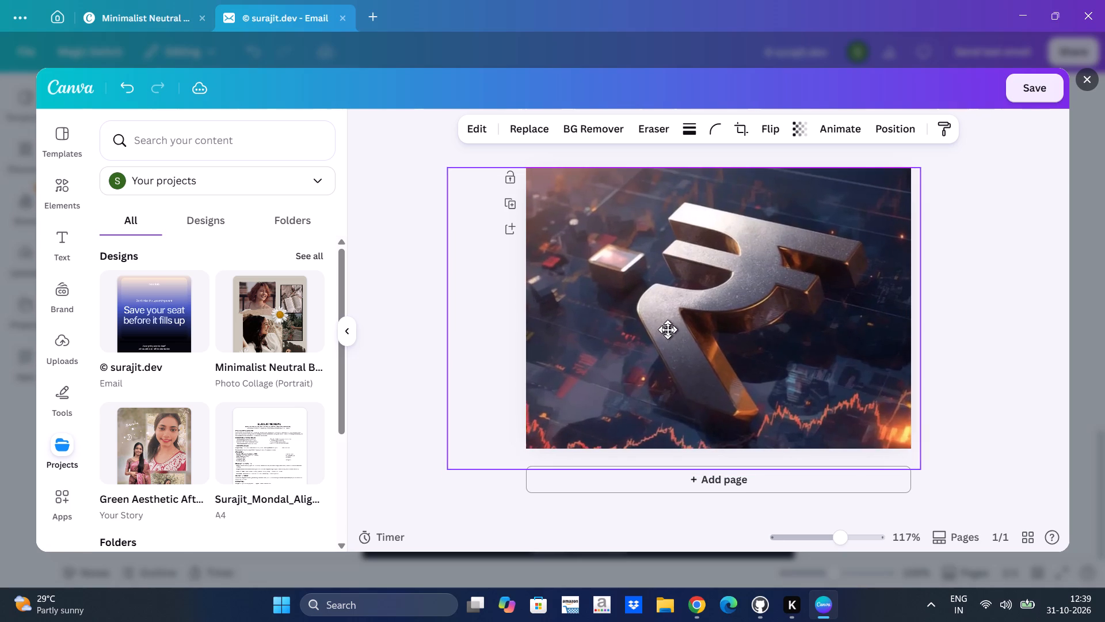
{"action": "left_click_drag", "start_coordinate": [668, 329], "coordinate": [672, 324]}
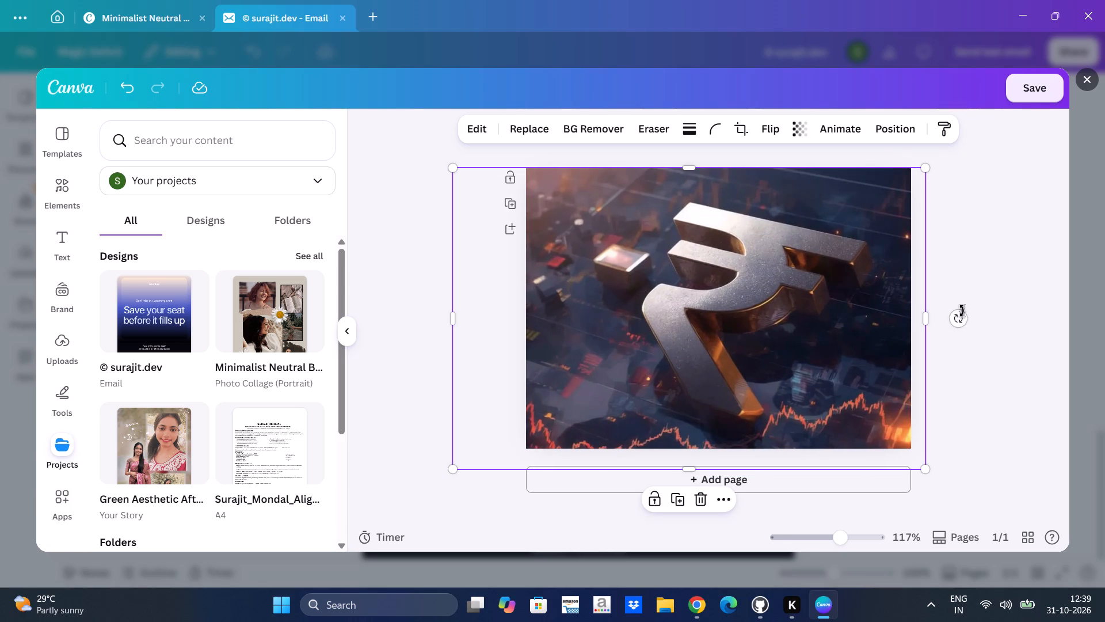
{"action": "left_click", "coordinate": [961, 309]}
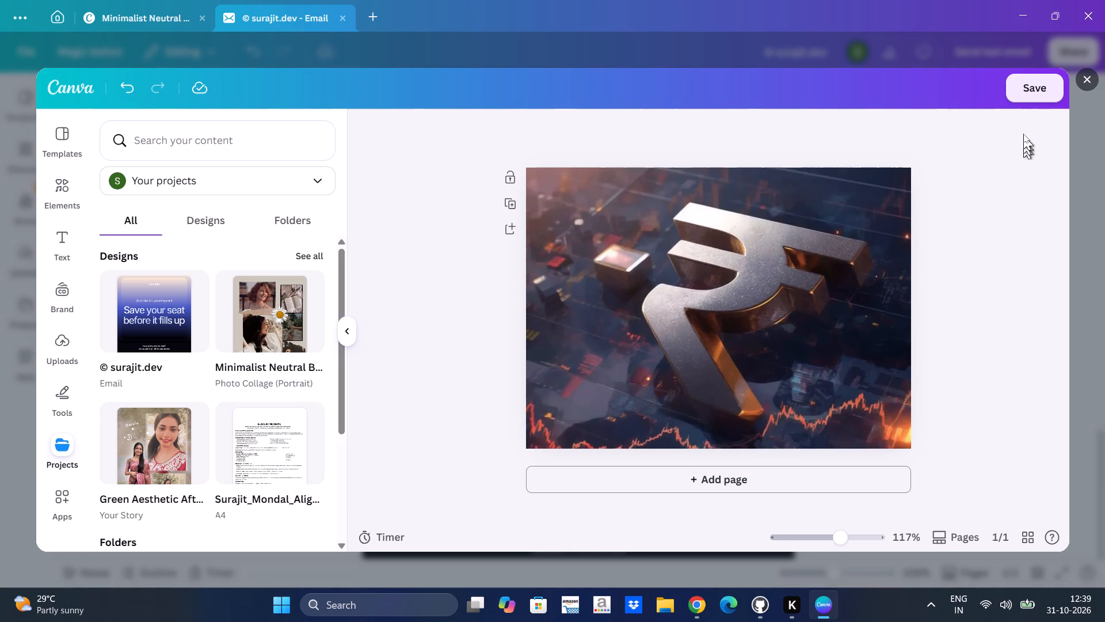
{"action": "left_click", "coordinate": [1028, 84]}
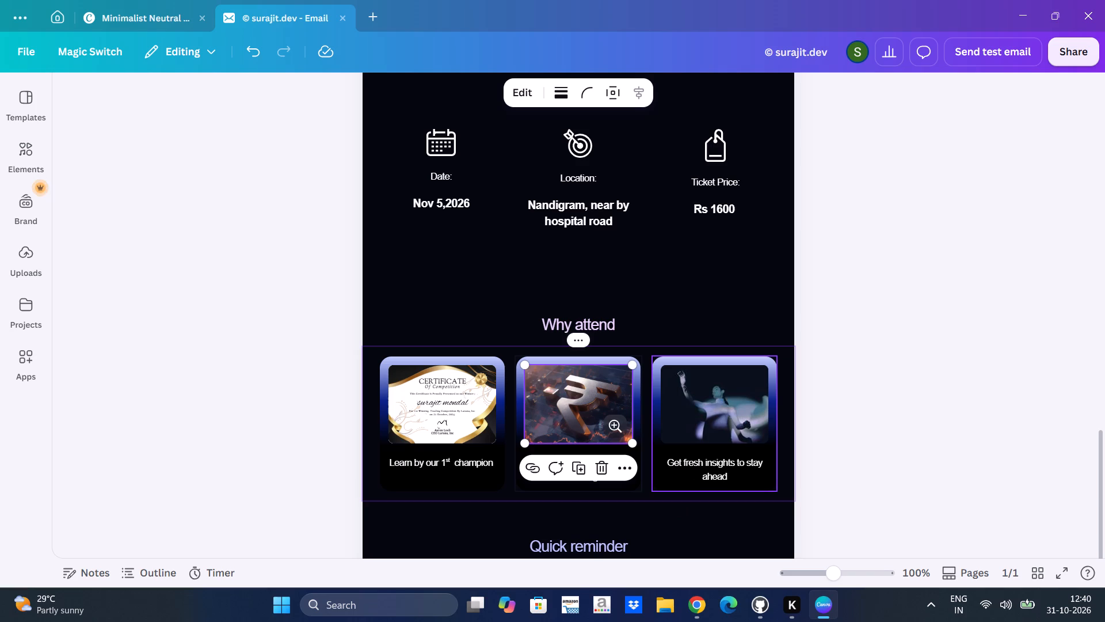
Switch to Chrome and copy Share India's image of coin stacks with a rising arrow from the trading image results.
{"action": "left_click", "coordinate": [717, 435]}
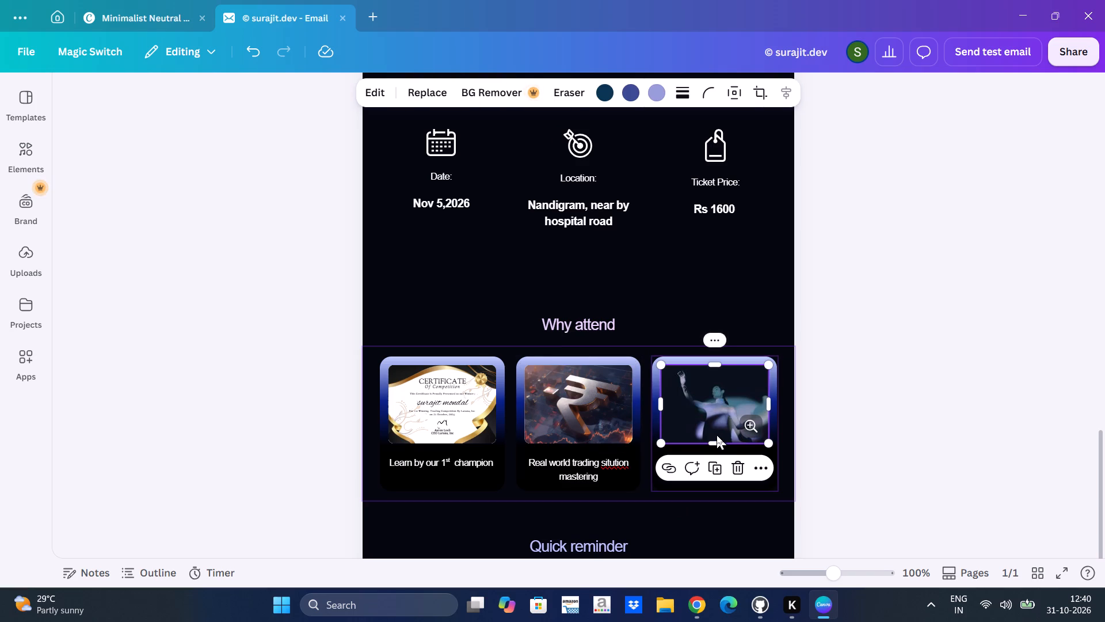
{"action": "left_click", "coordinate": [688, 605]}
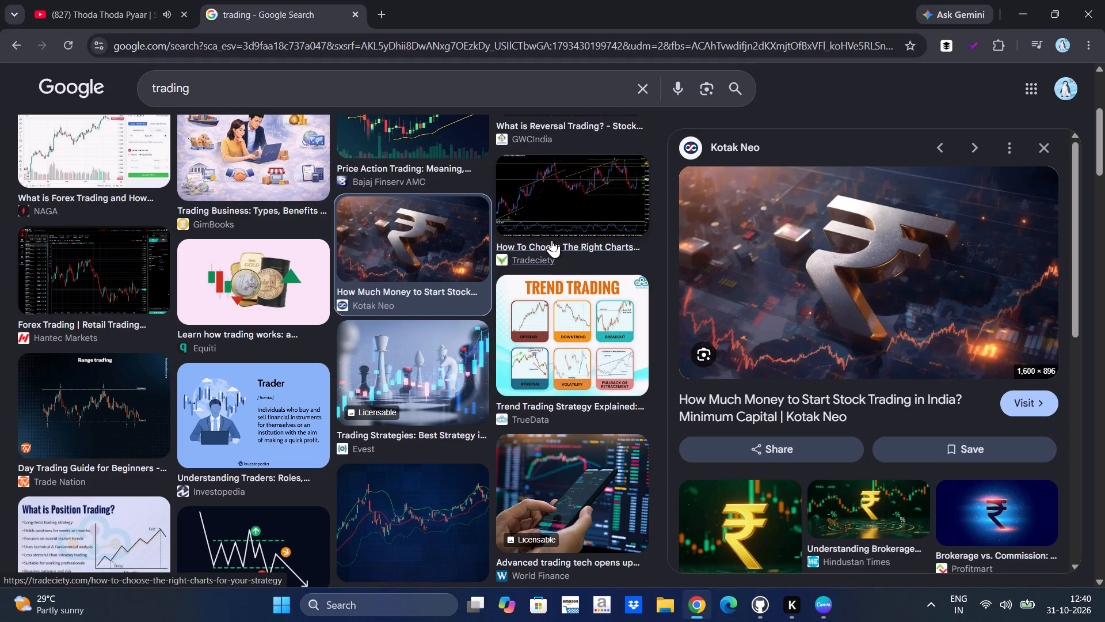
{"action": "scroll", "coordinate": [552, 240], "scroll_direction": "down", "scroll_amount": 5}
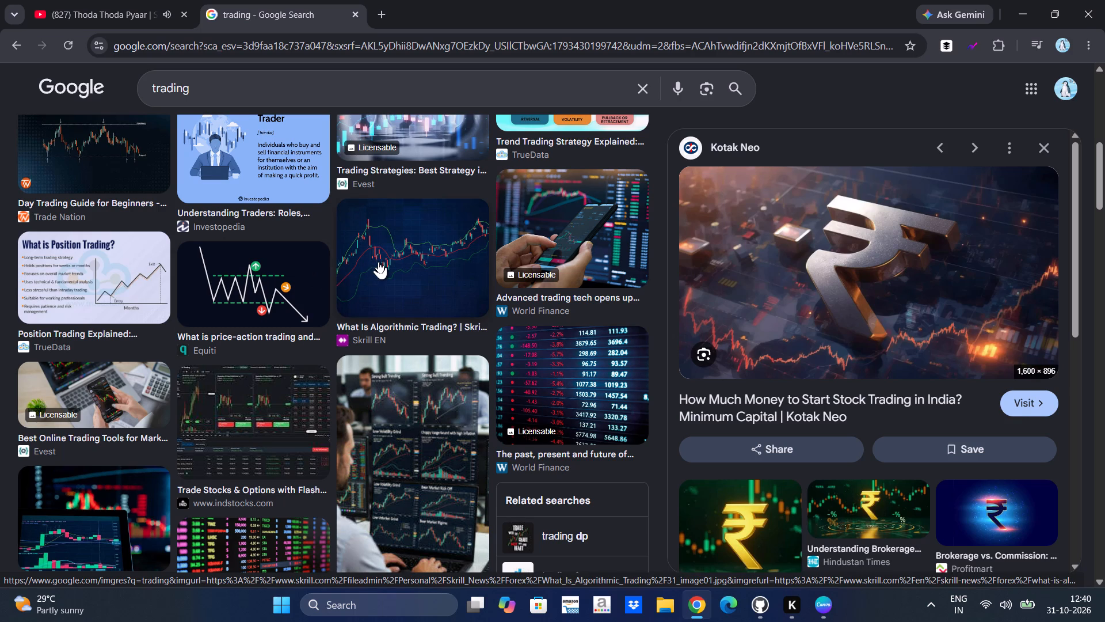
{"action": "scroll", "coordinate": [379, 261], "scroll_direction": "down", "scroll_amount": 5}
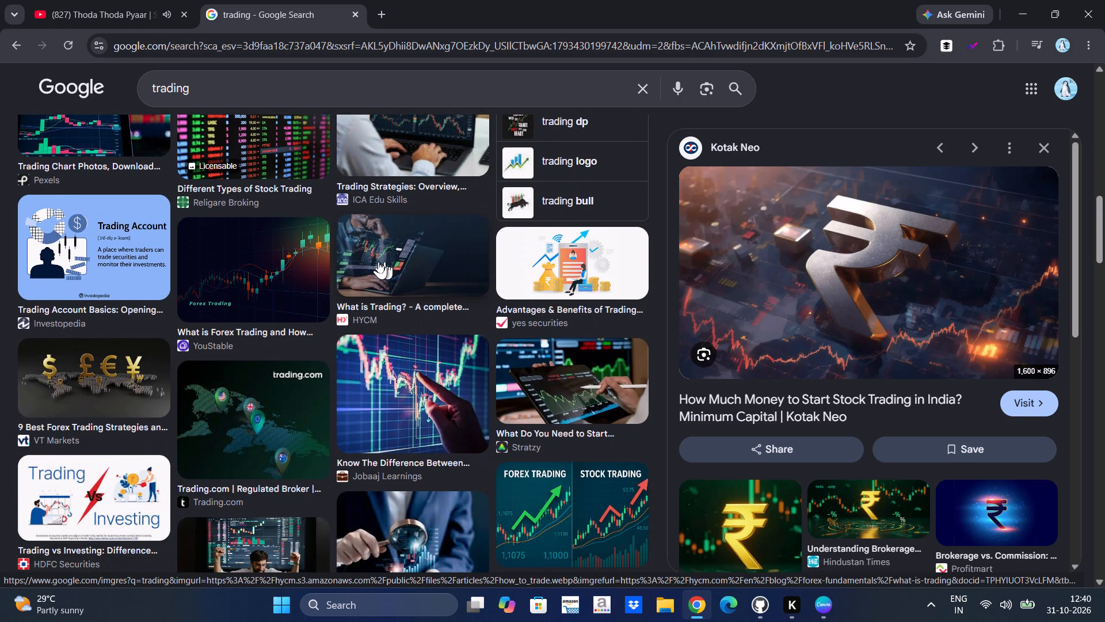
{"action": "scroll", "coordinate": [379, 261], "scroll_direction": "down", "scroll_amount": 3}
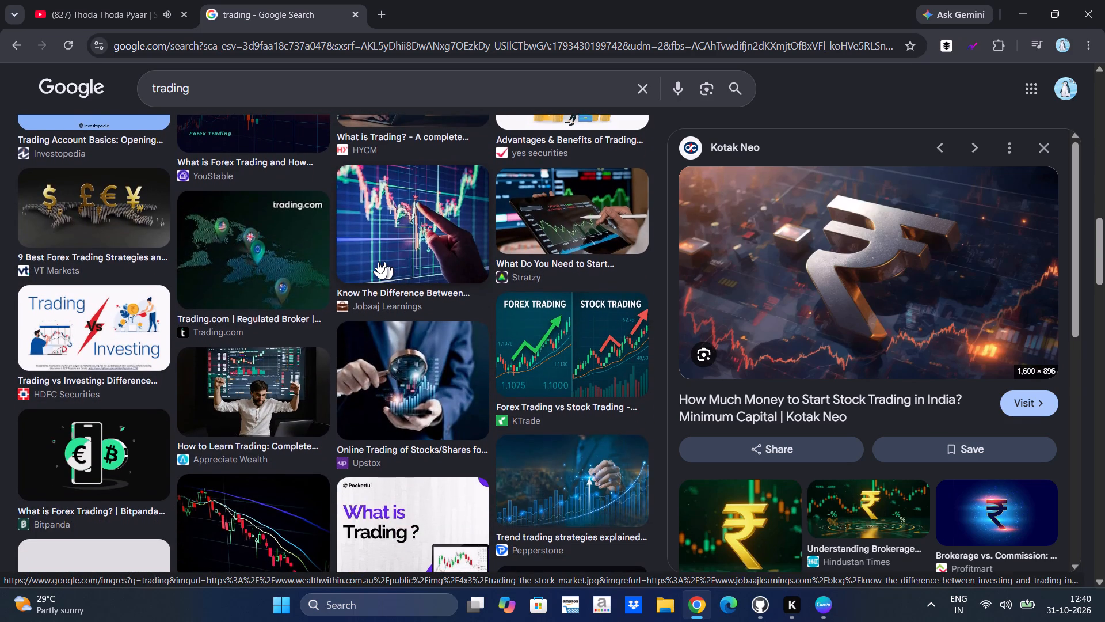
{"action": "scroll", "coordinate": [379, 261], "scroll_direction": "down", "scroll_amount": 2}
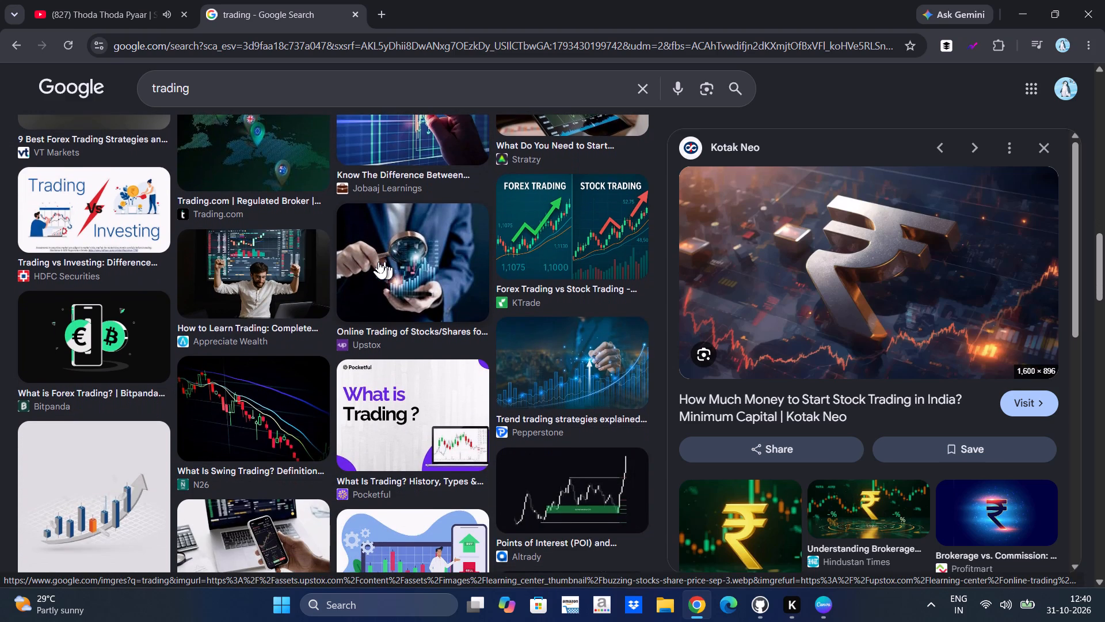
{"action": "scroll", "coordinate": [379, 261], "scroll_direction": "down", "scroll_amount": 2}
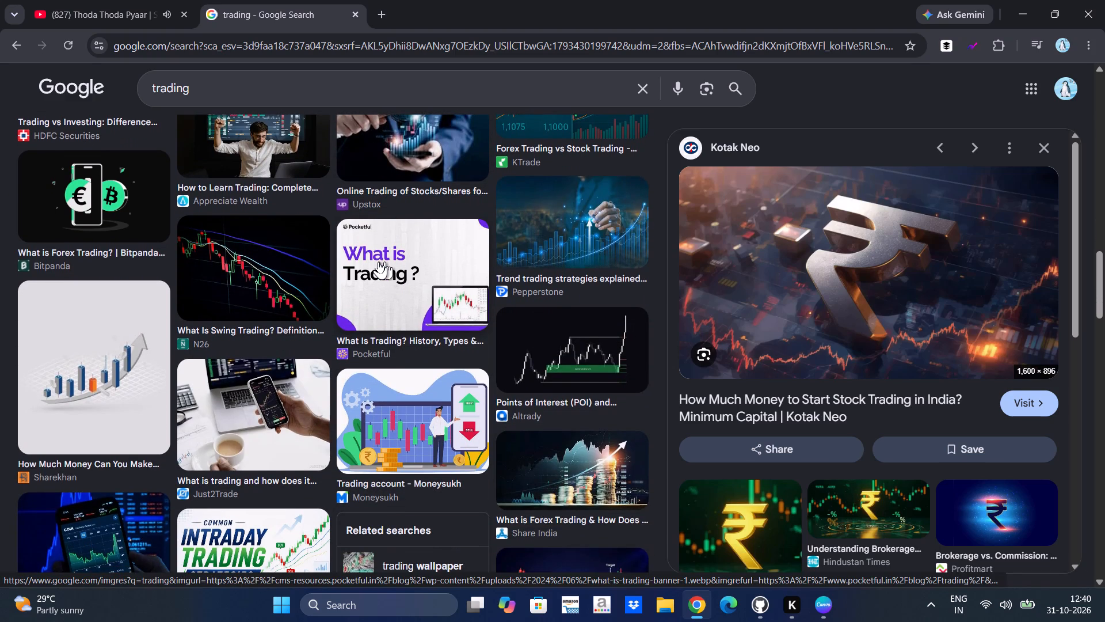
{"action": "scroll", "coordinate": [379, 261], "scroll_direction": "down", "scroll_amount": 3}
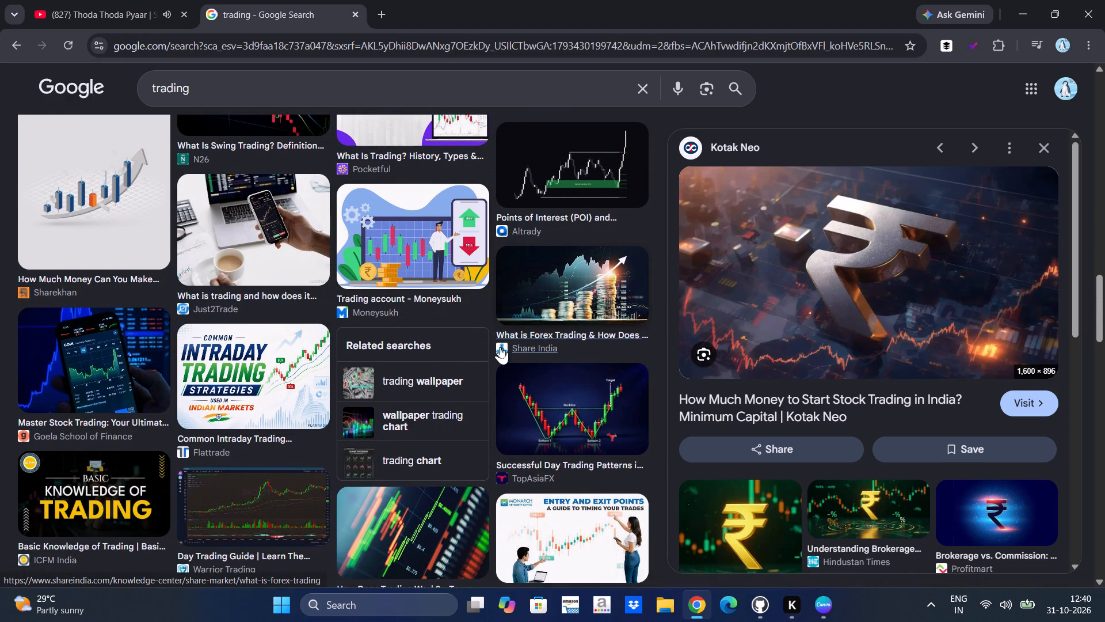
{"action": "left_click", "coordinate": [607, 282]}
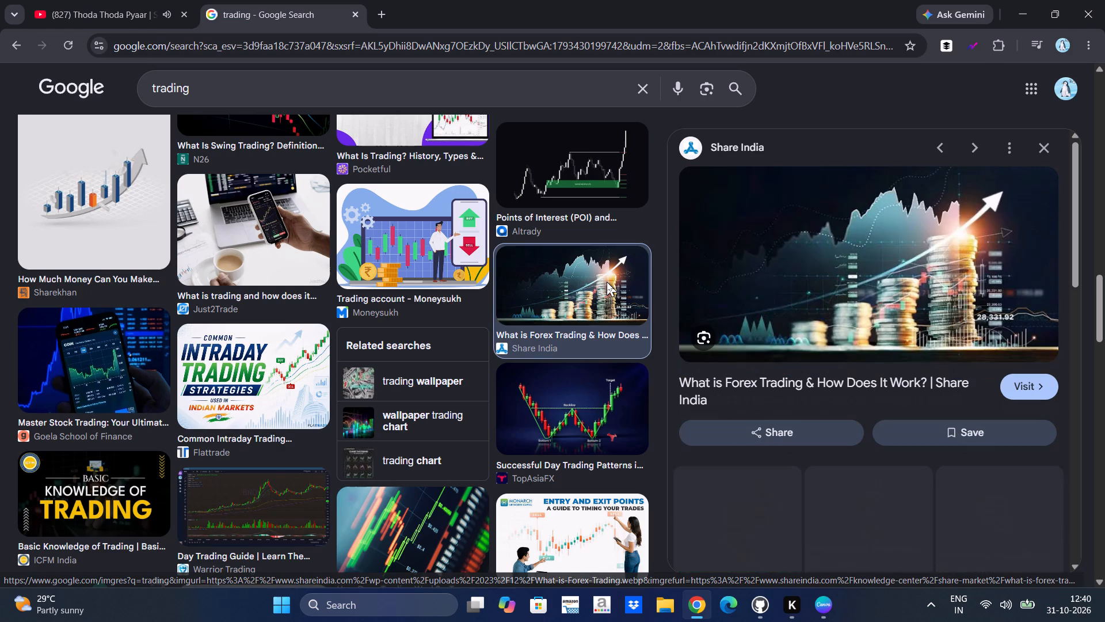
{"action": "right_click", "coordinate": [911, 229]}
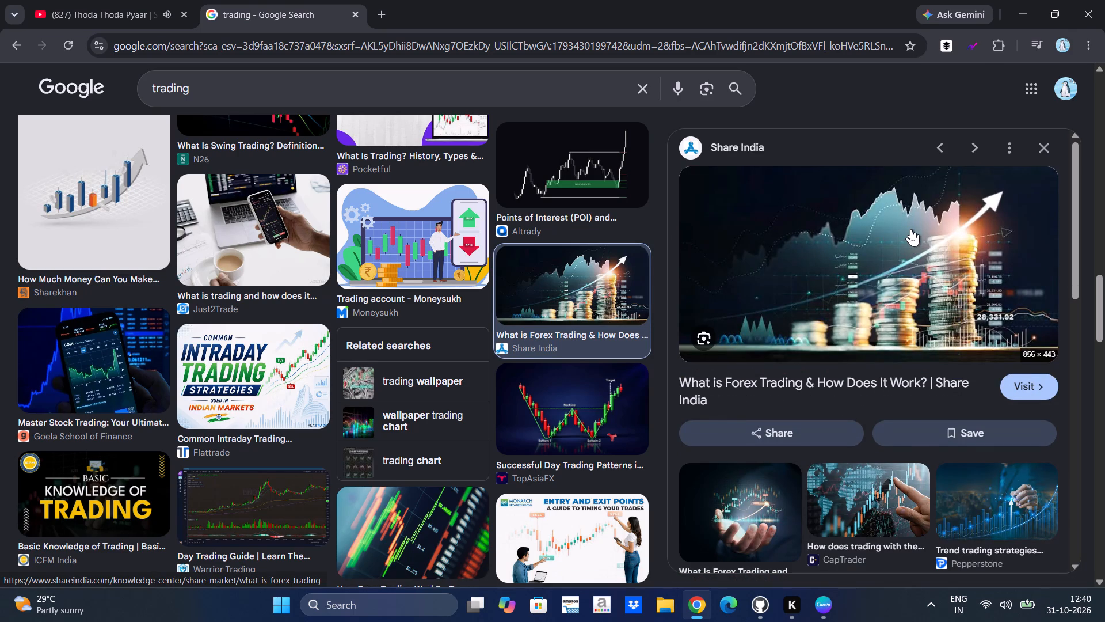
{"action": "left_click", "coordinate": [783, 471]}
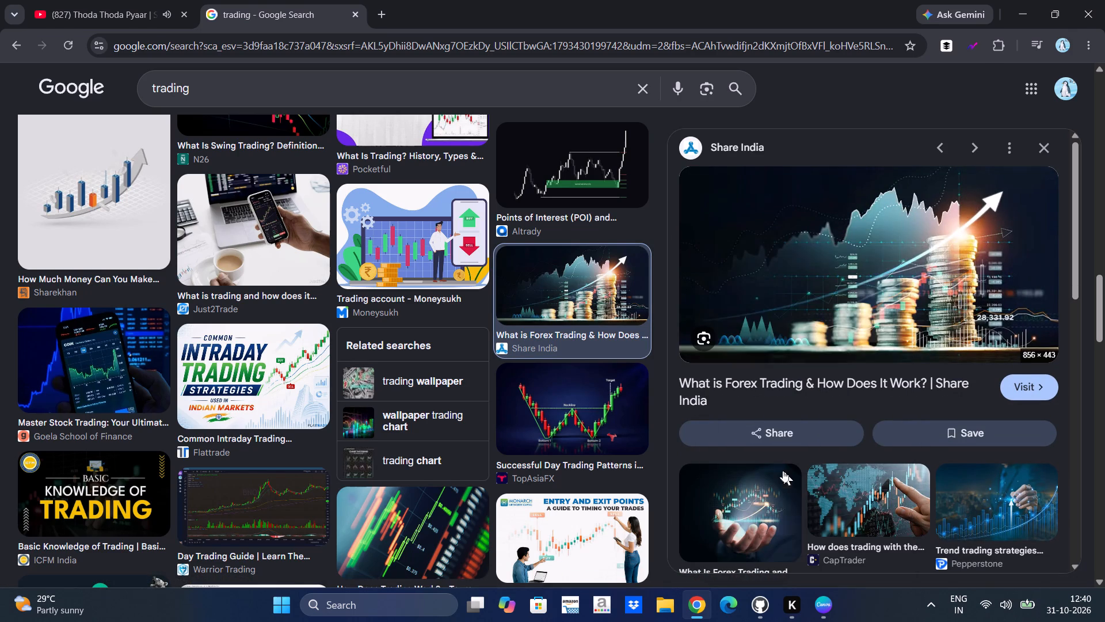
{"action": "left_click", "coordinate": [1015, 1]}
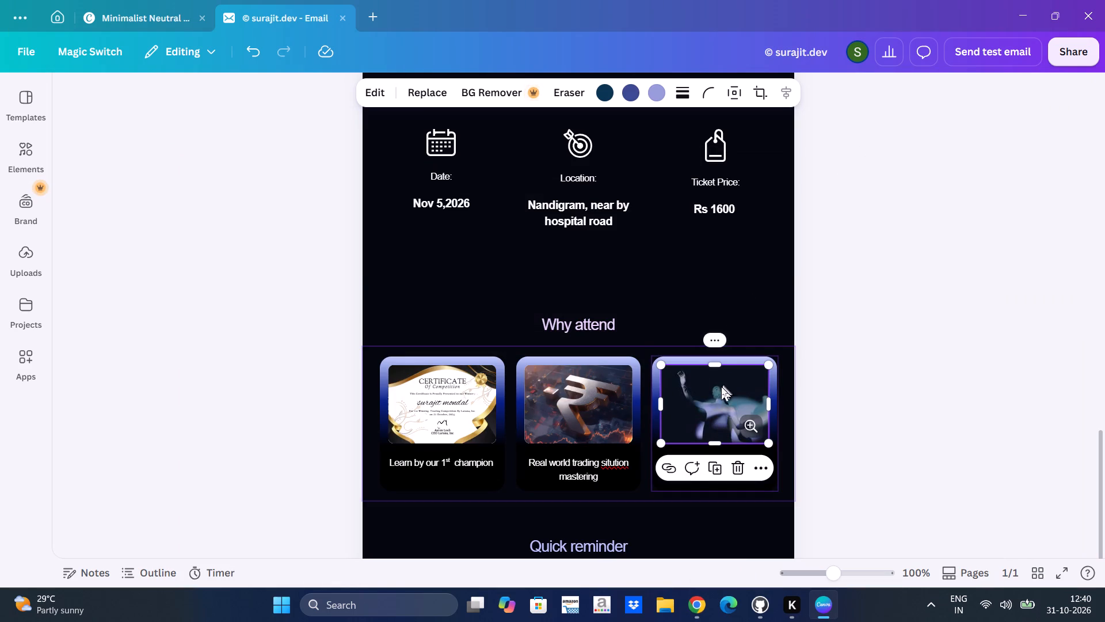
Open the third Why attend card's image for editing as a separate design and select the image on its page.
{"action": "left_click", "coordinate": [759, 465]}
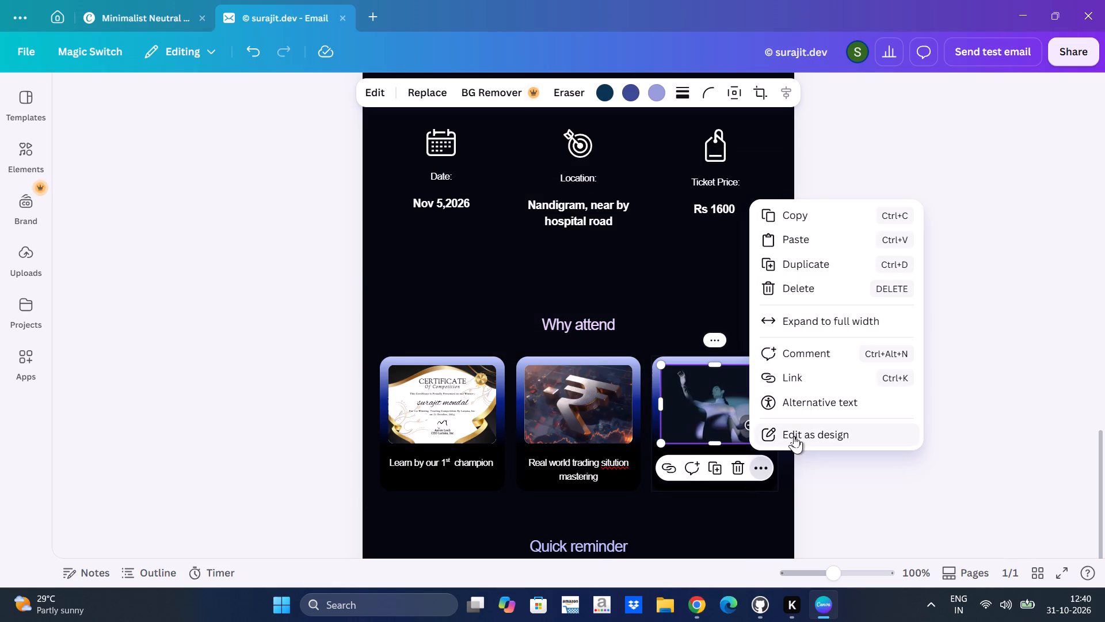
{"action": "left_click", "coordinate": [794, 436]}
{"action": "left_click", "coordinate": [702, 371]}
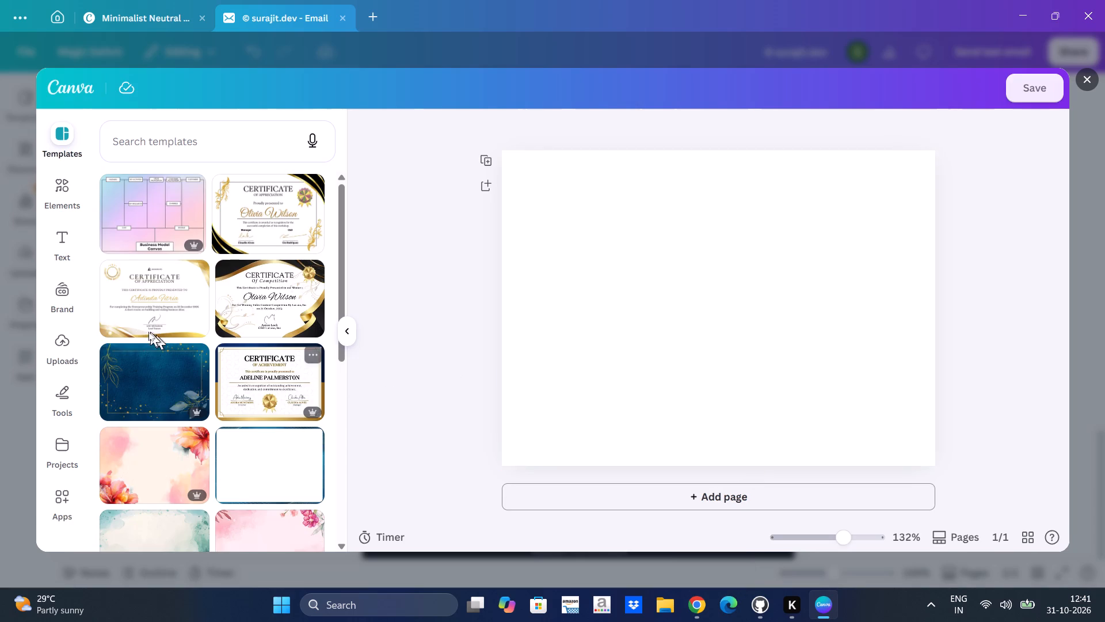
{"action": "left_click", "coordinate": [611, 314]}
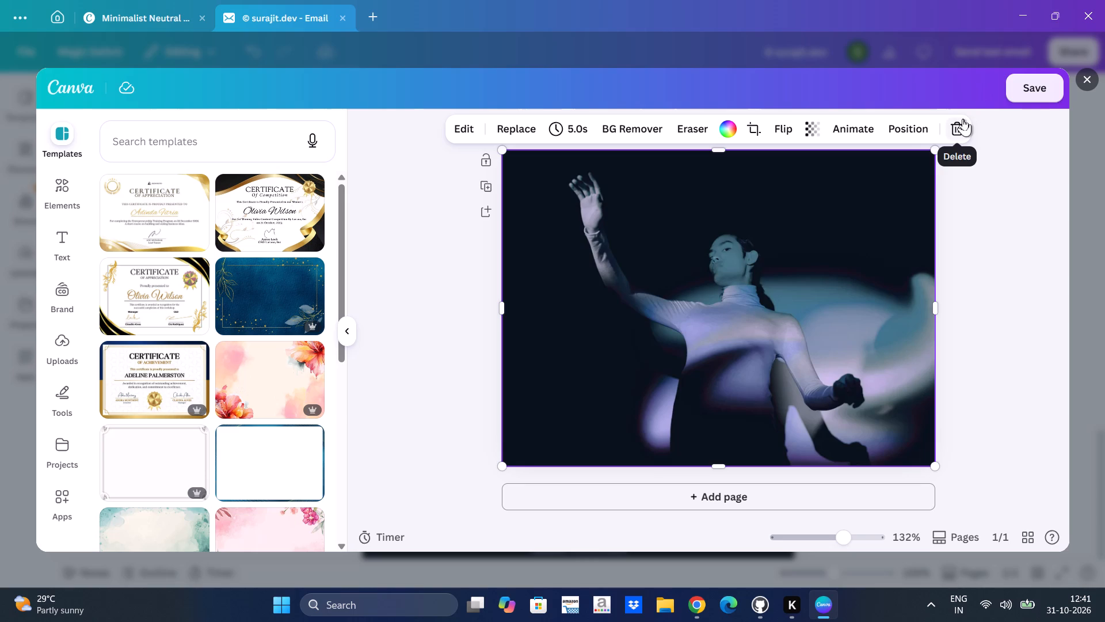
Delete the page's background image and paste the copied coin stacks image in its place.
{"action": "right_click", "coordinate": [840, 277]}
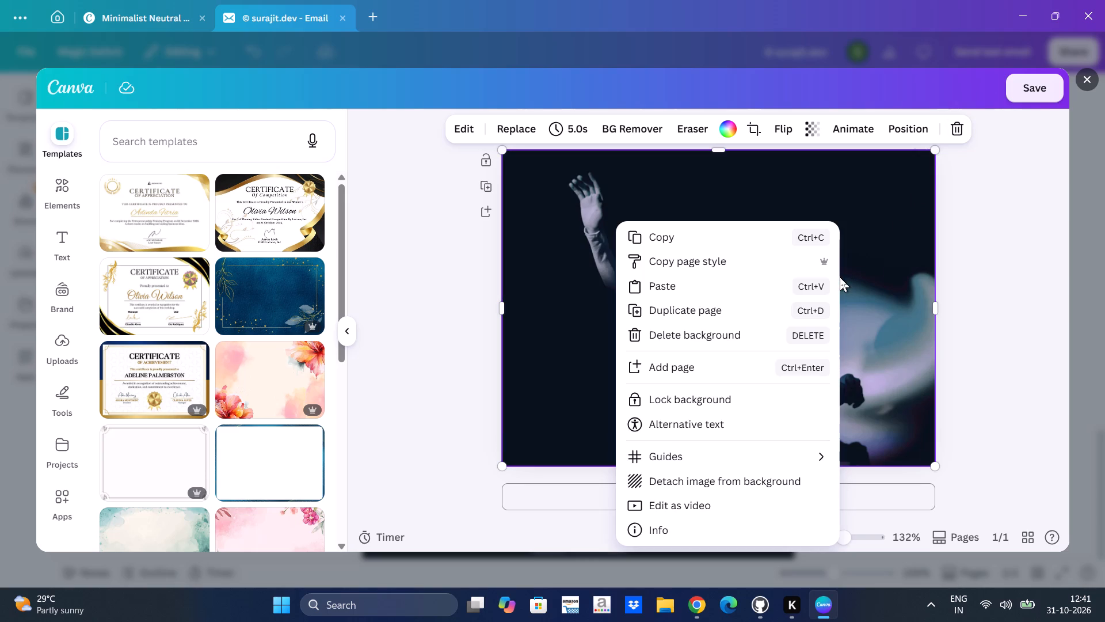
{"action": "left_click", "coordinate": [808, 331]}
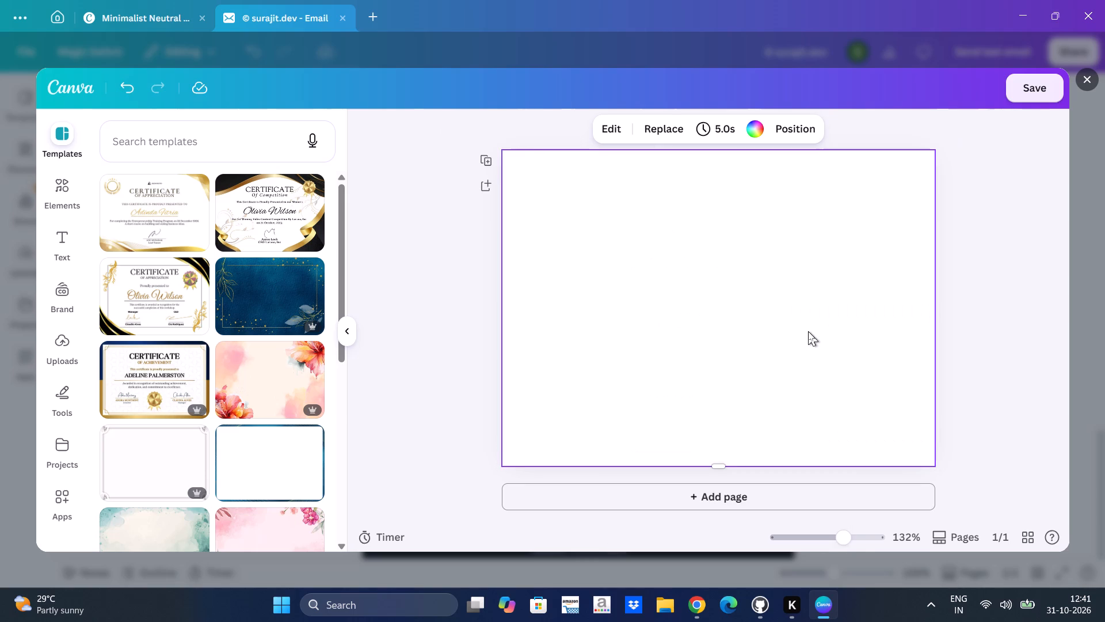
{"action": "key", "text": "ctrl+v"}
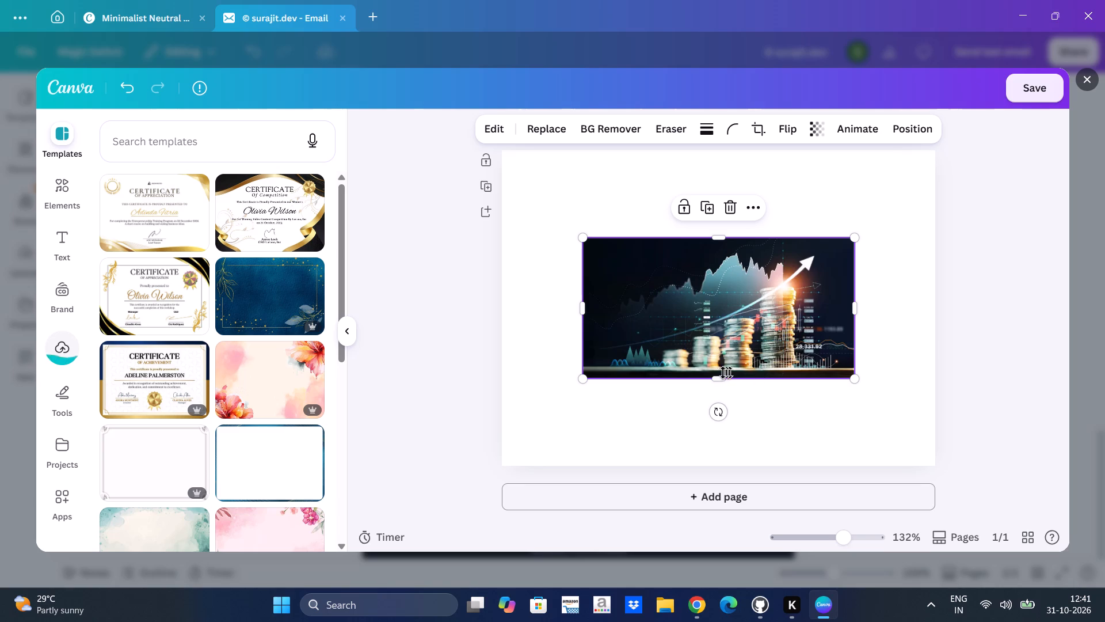
Enlarge the coin stacks image to cover the whole page and save it to the third Why attend card.
{"action": "left_click_drag", "start_coordinate": [718, 378], "coordinate": [720, 411]}
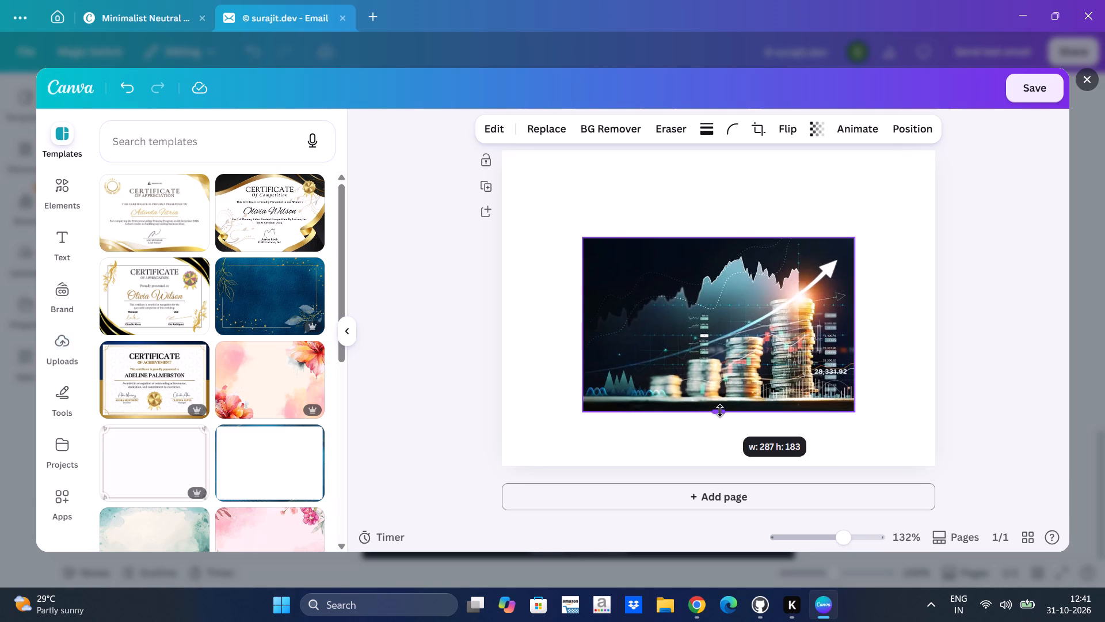
{"action": "left_click_drag", "start_coordinate": [720, 411], "coordinate": [705, 551]}
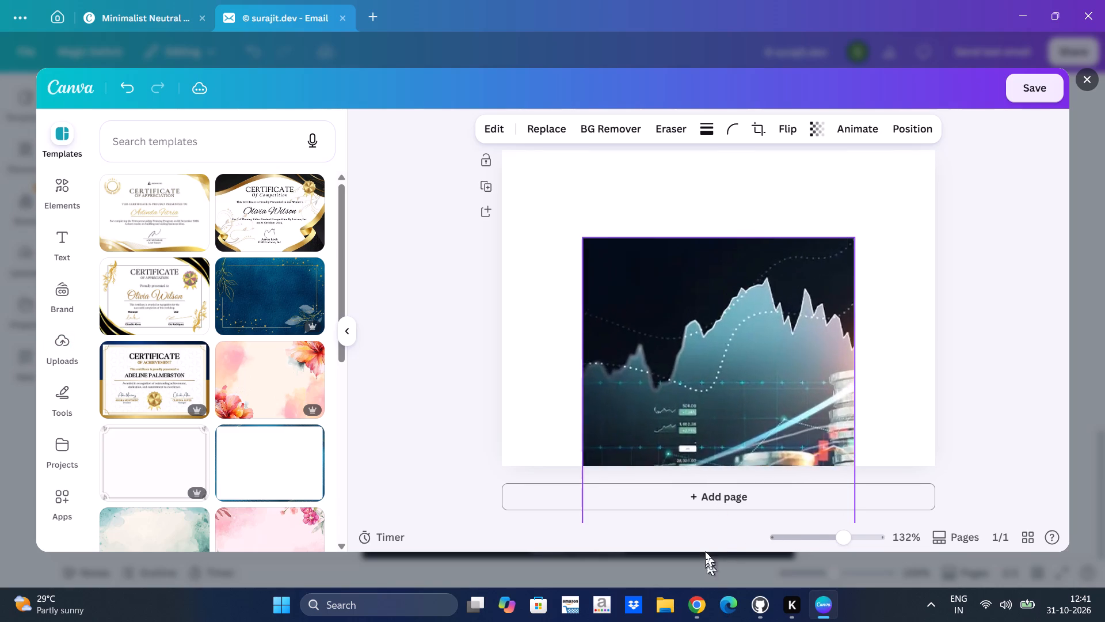
{"action": "left_click_drag", "start_coordinate": [705, 551], "coordinate": [702, 462]}
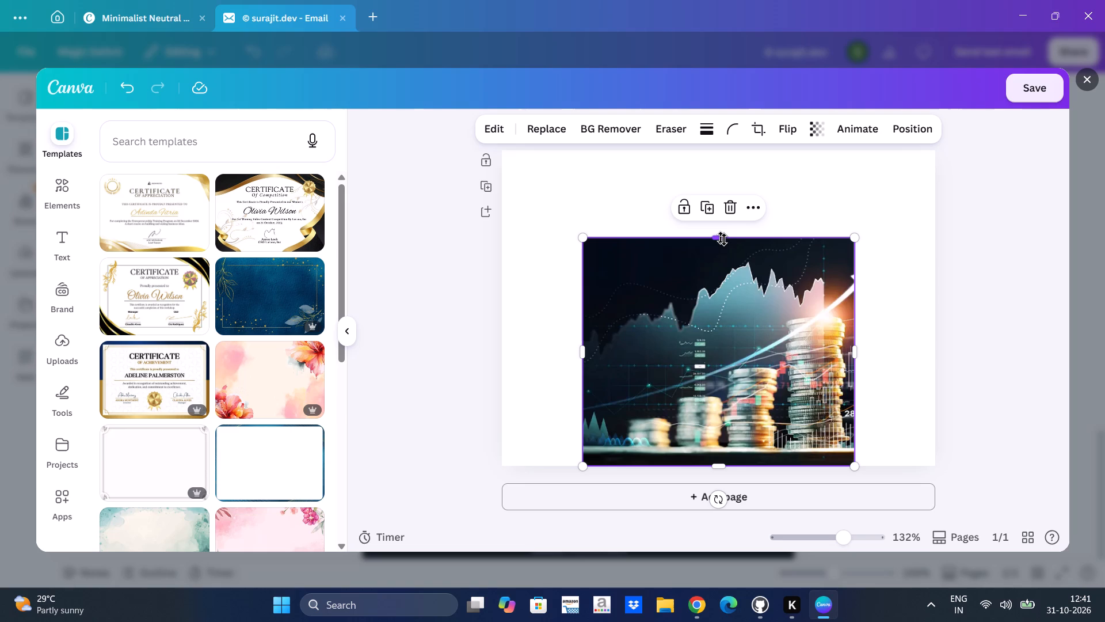
{"action": "right_click_drag", "start_coordinate": [724, 240], "coordinate": [713, 165]}
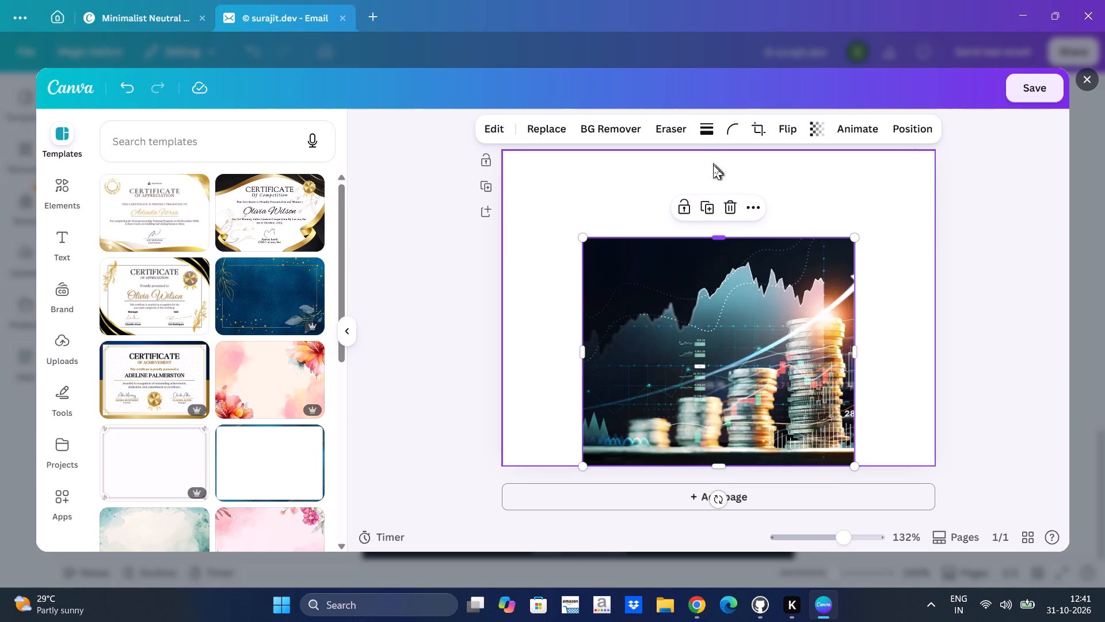
{"action": "left_click", "coordinate": [690, 236]}
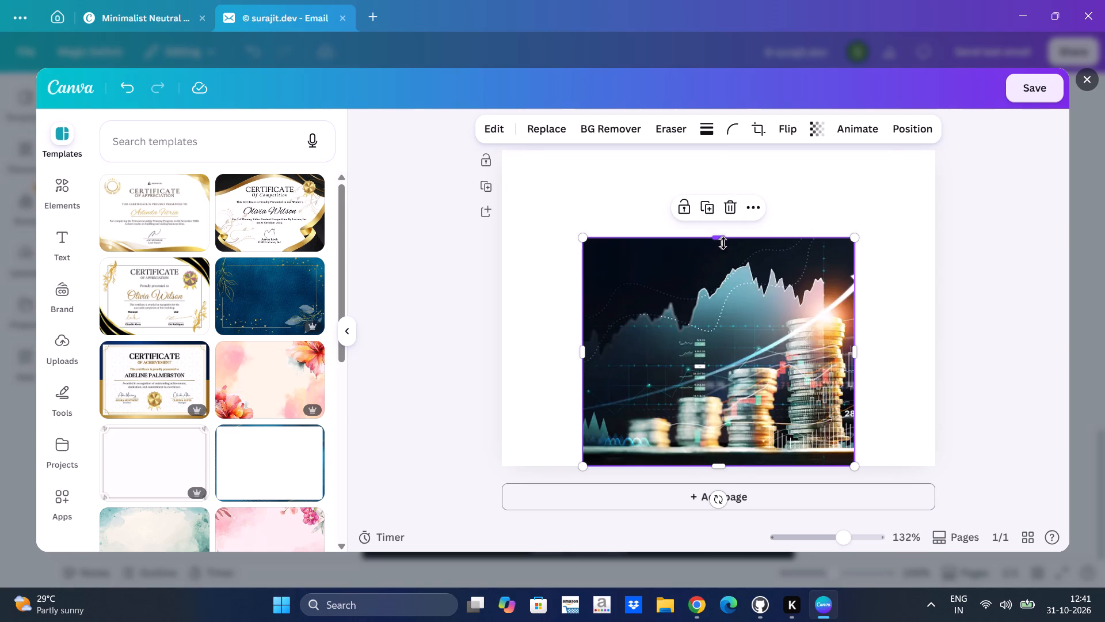
{"action": "left_click_drag", "start_coordinate": [719, 236], "coordinate": [706, 158]}
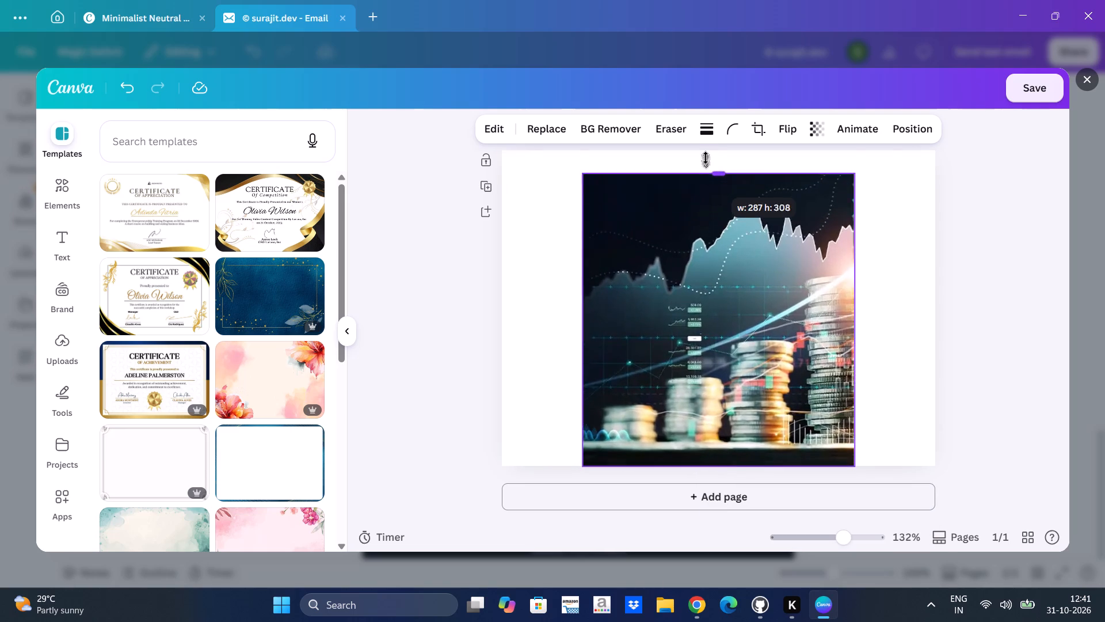
{"action": "left_click_drag", "start_coordinate": [706, 158], "coordinate": [702, 172]}
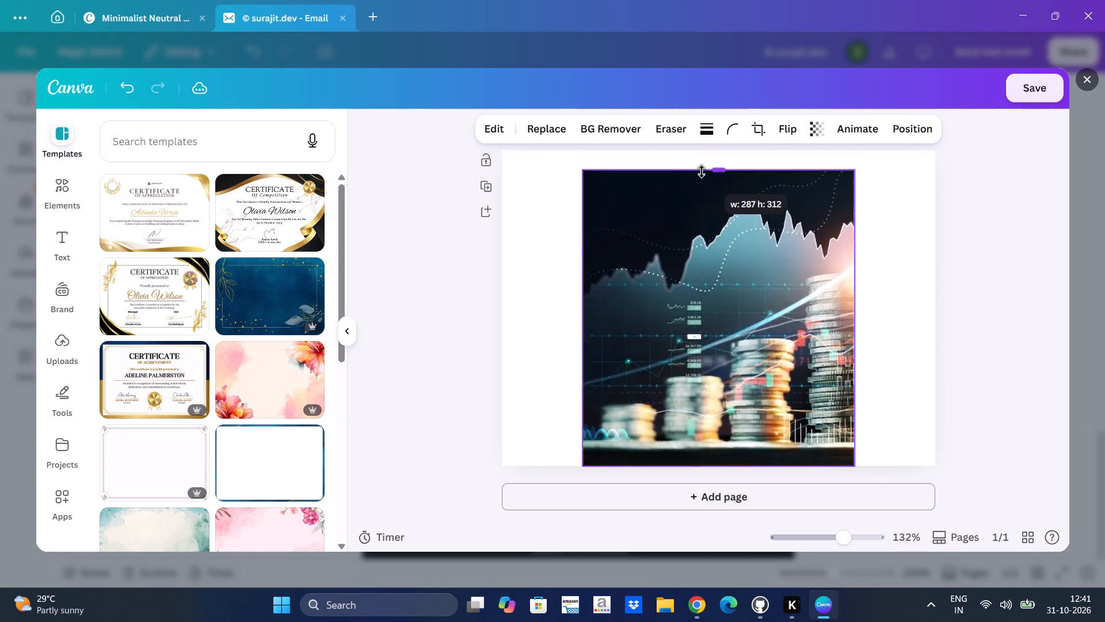
{"action": "left_click_drag", "start_coordinate": [702, 172], "coordinate": [703, 149]}
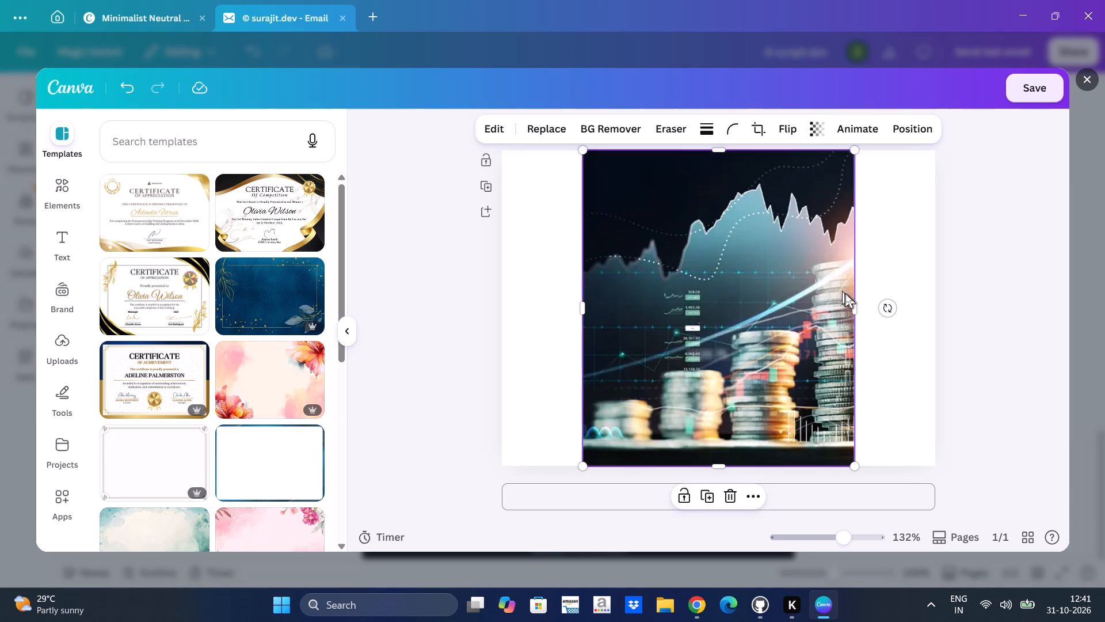
{"action": "left_click_drag", "start_coordinate": [853, 305], "coordinate": [902, 304]}
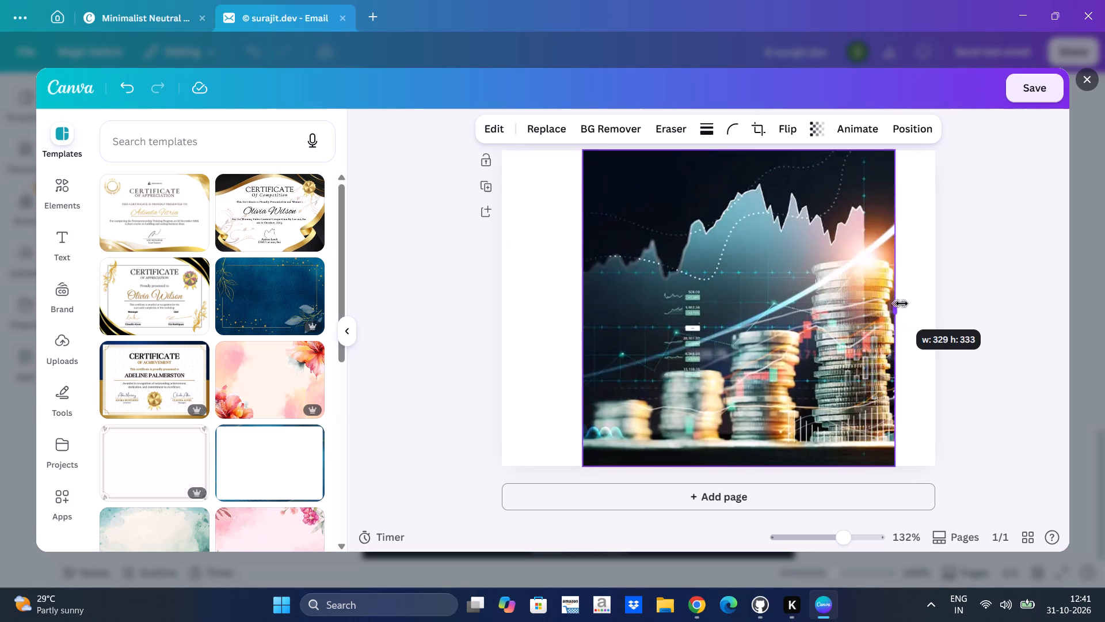
{"action": "left_click_drag", "start_coordinate": [902, 304], "coordinate": [932, 309]}
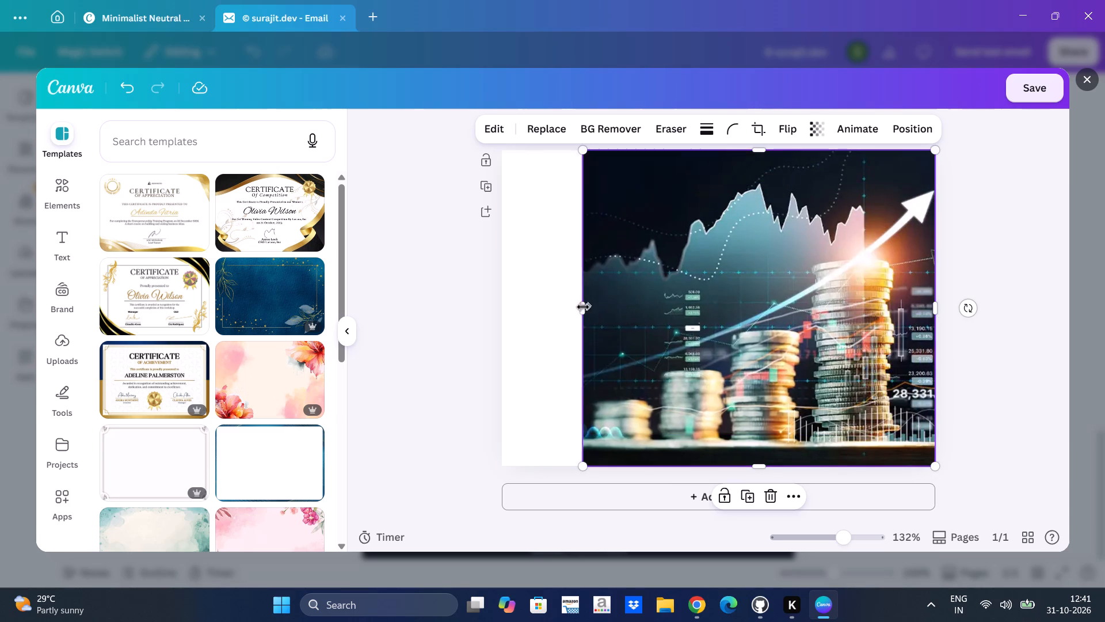
{"action": "left_click_drag", "start_coordinate": [583, 306], "coordinate": [490, 310]}
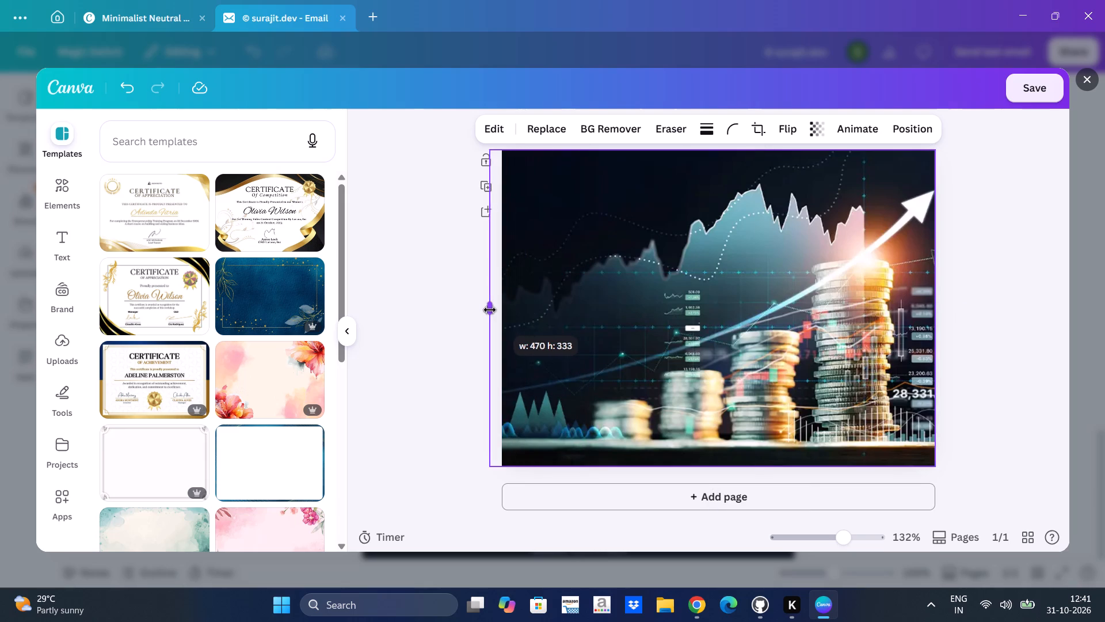
{"action": "left_click_drag", "start_coordinate": [490, 310], "coordinate": [497, 310]}
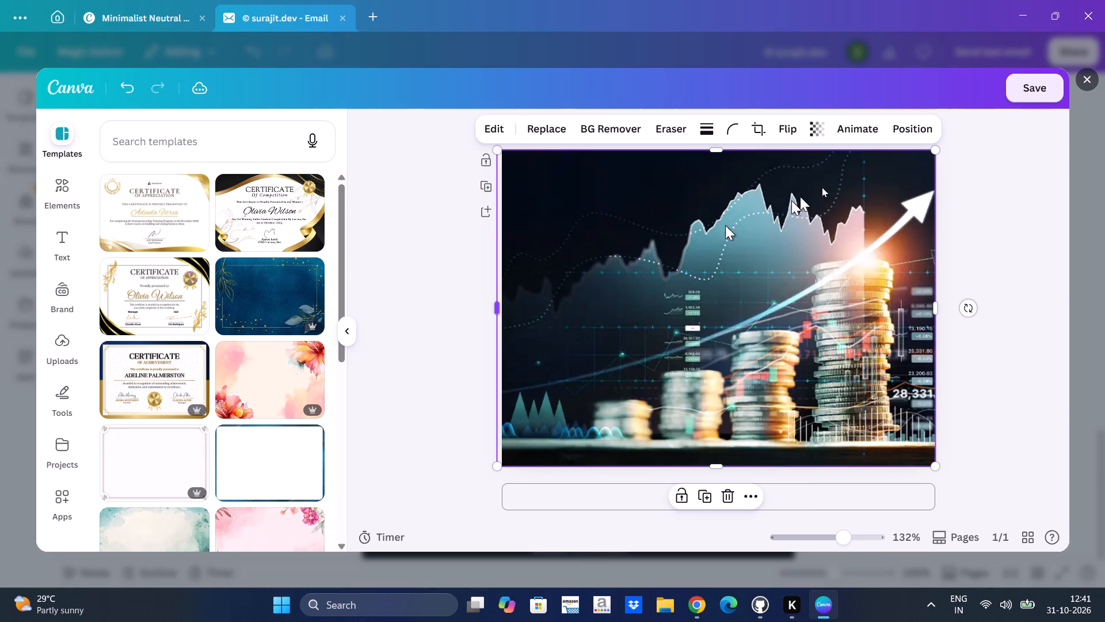
{"action": "left_click", "coordinate": [1020, 86]}
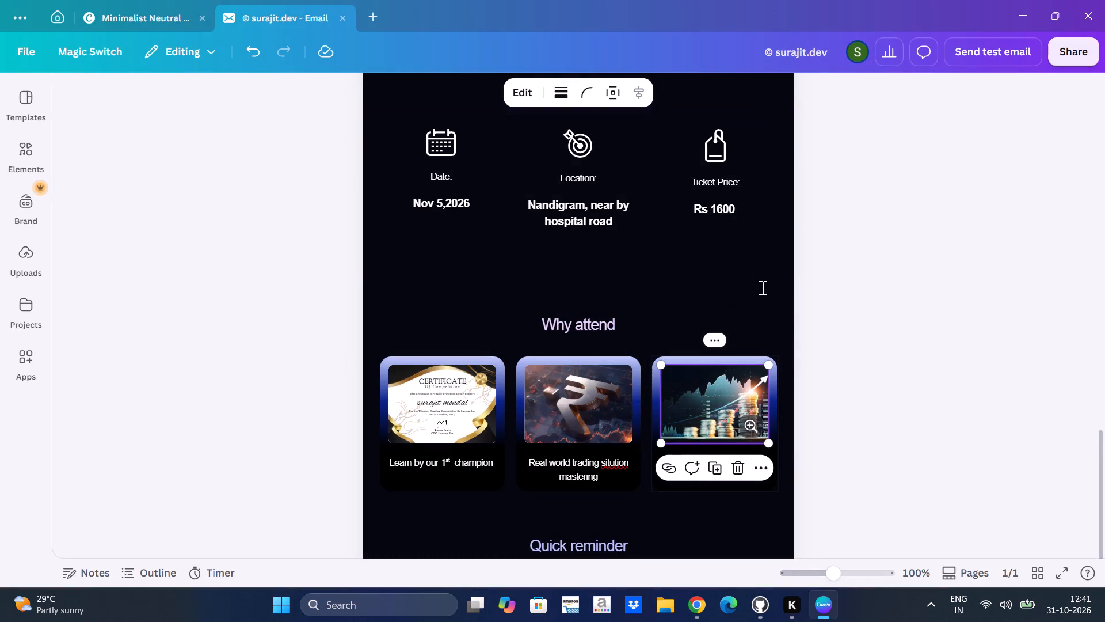
Look over the email from the Why attend cards and footer up to the header banner.
{"action": "scroll", "coordinate": [761, 287], "scroll_direction": "down", "scroll_amount": 3}
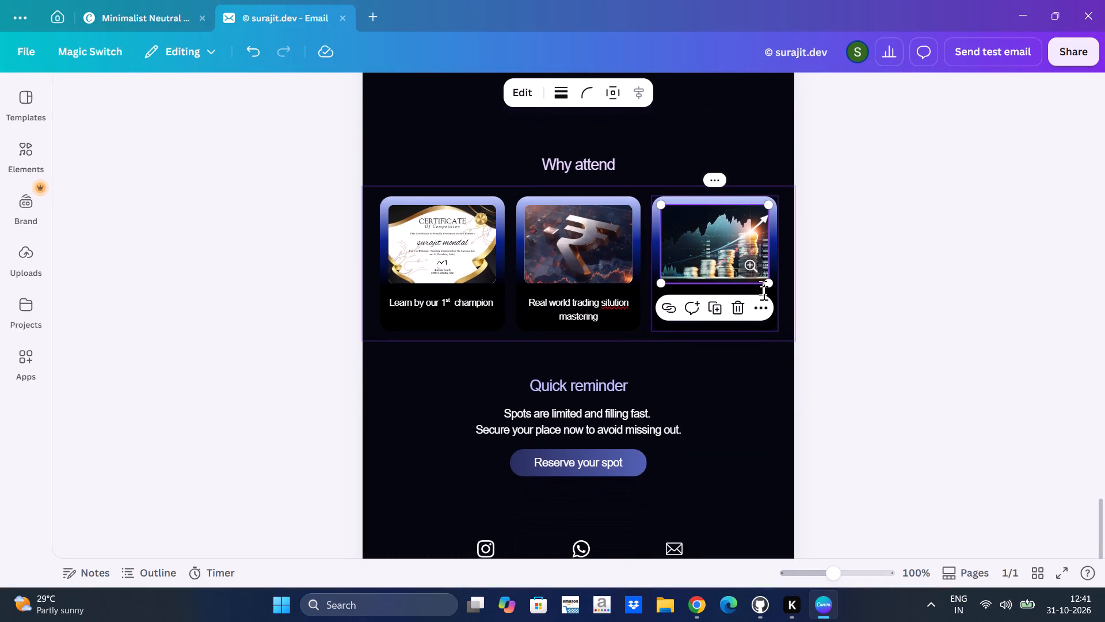
{"action": "scroll", "coordinate": [761, 287], "scroll_direction": "down", "scroll_amount": 3}
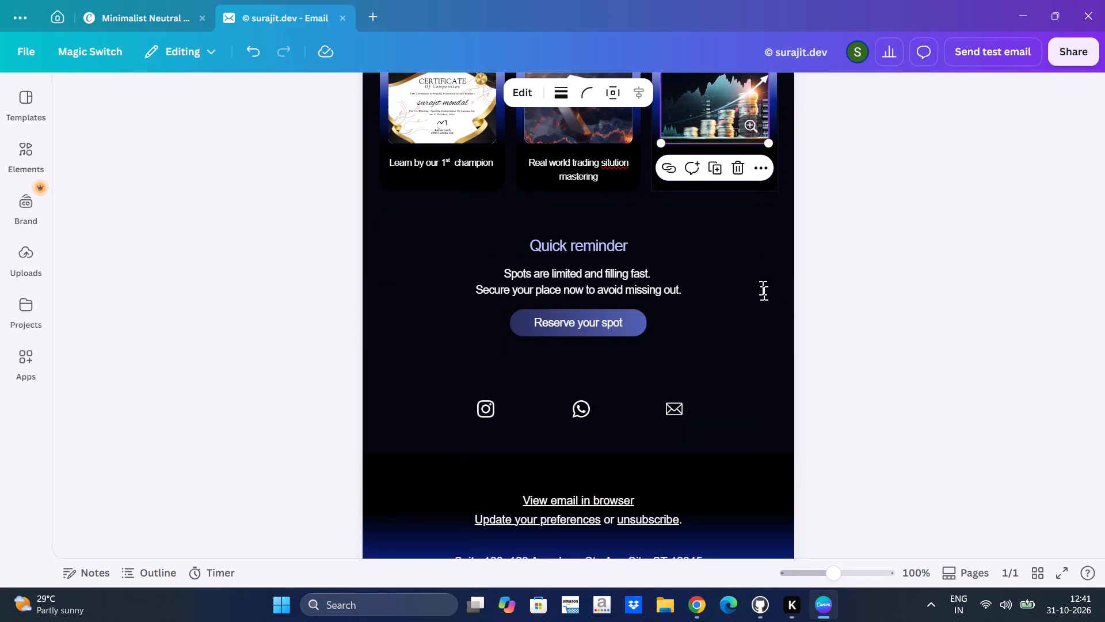
{"action": "scroll", "coordinate": [761, 287], "scroll_direction": "up", "scroll_amount": 3}
{"action": "left_click", "coordinate": [775, 160]}
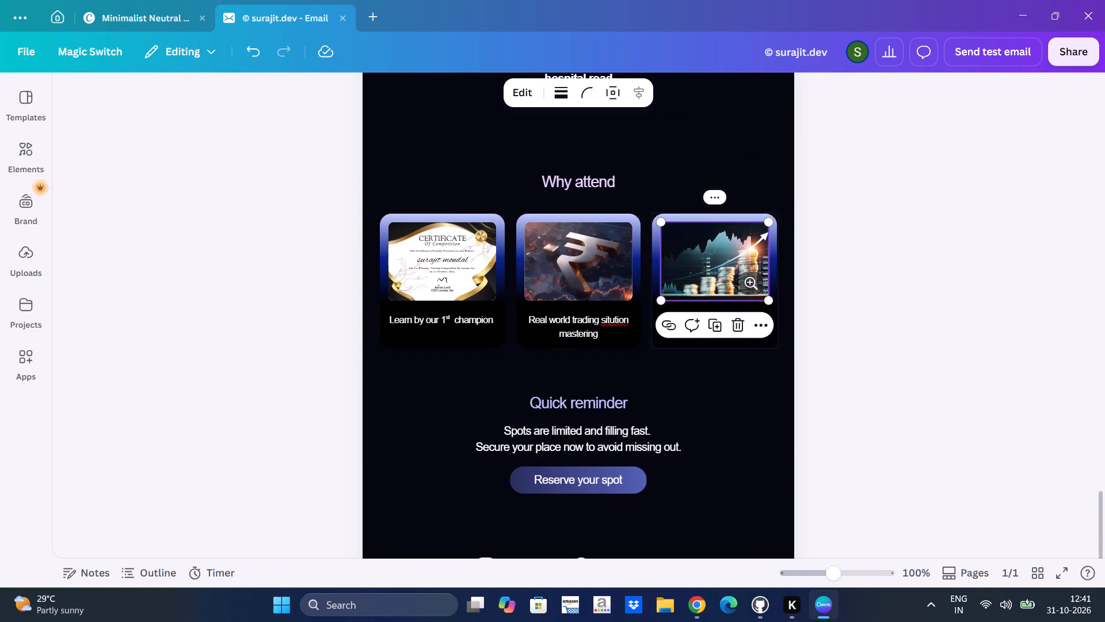
{"action": "scroll", "coordinate": [775, 160], "scroll_direction": "up", "scroll_amount": 5}
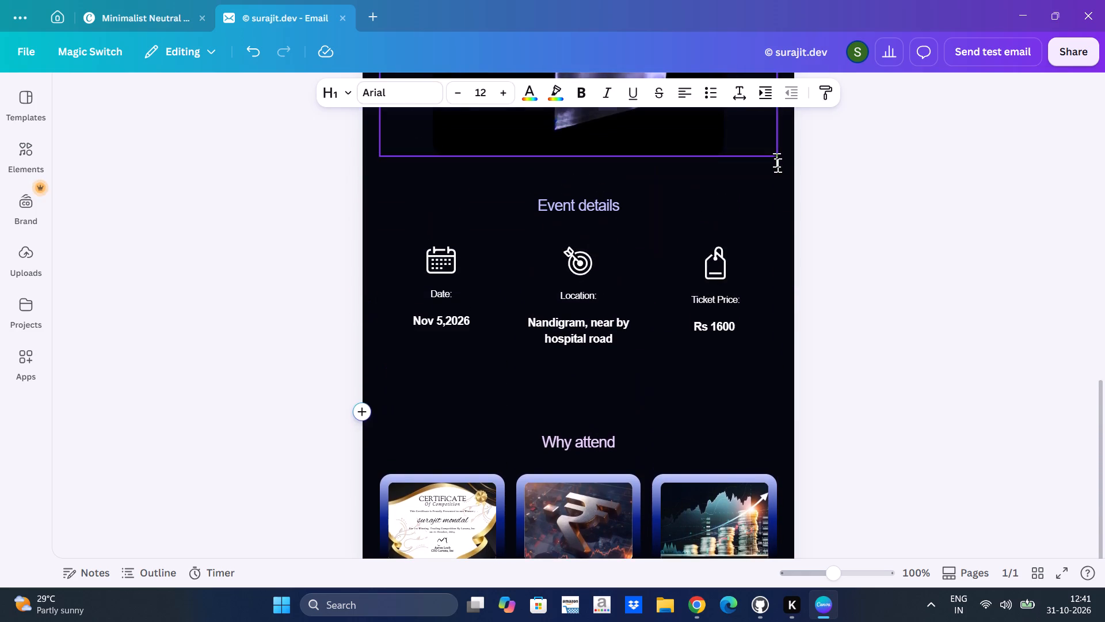
{"action": "scroll", "coordinate": [775, 160], "scroll_direction": "up", "scroll_amount": 5}
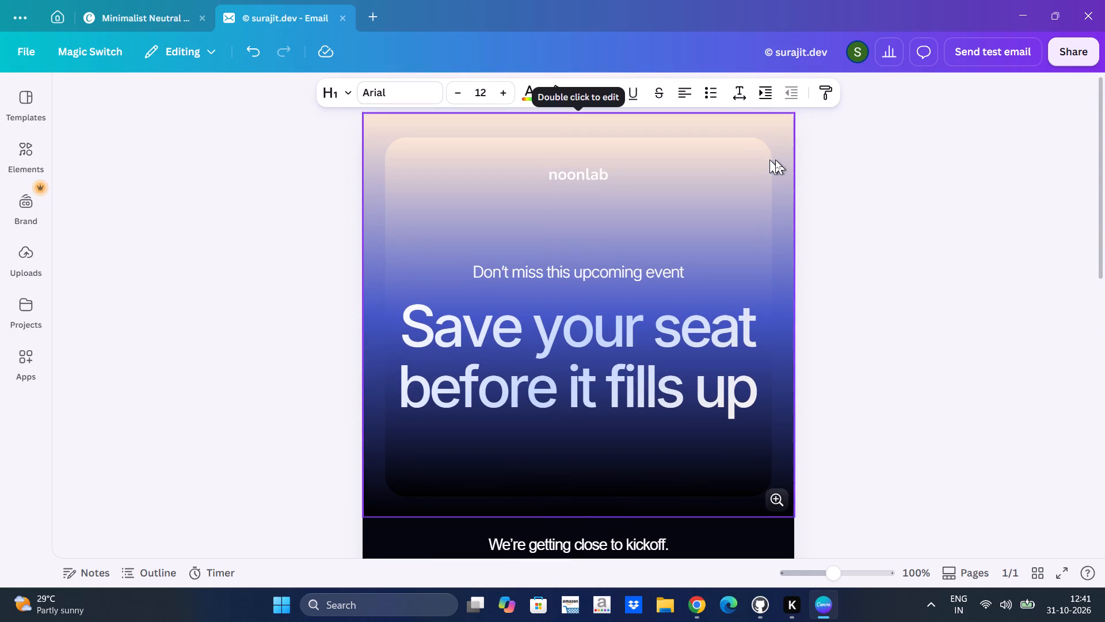
Open the "Save your seat before it fills up" header banner for editing as a separate design.
{"action": "double_click", "coordinate": [605, 175]}
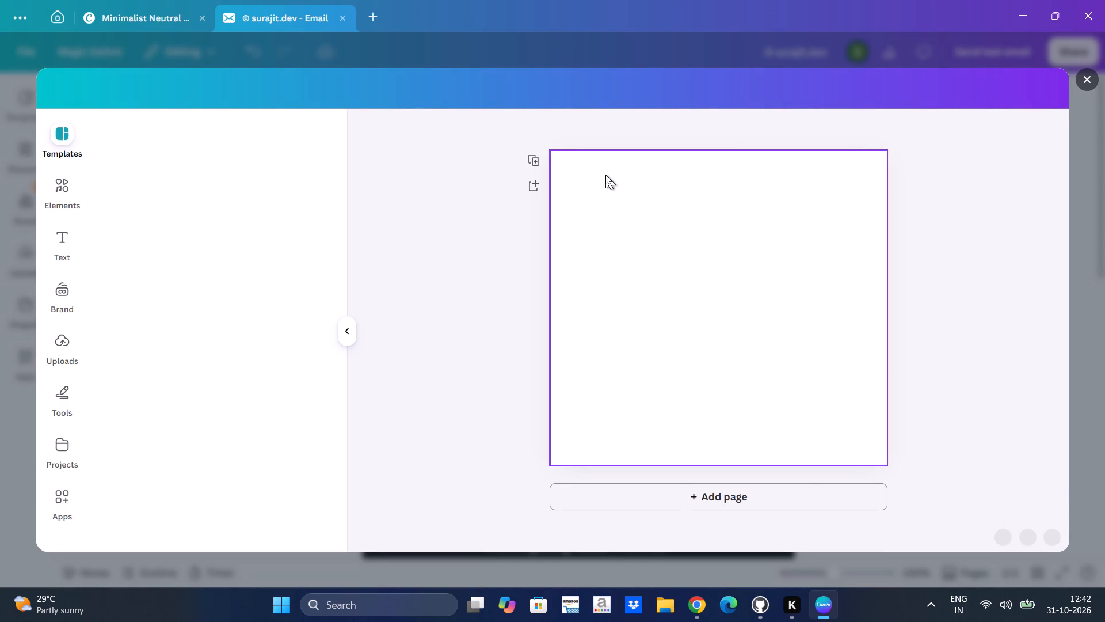
{"action": "left_click", "coordinate": [605, 175]}
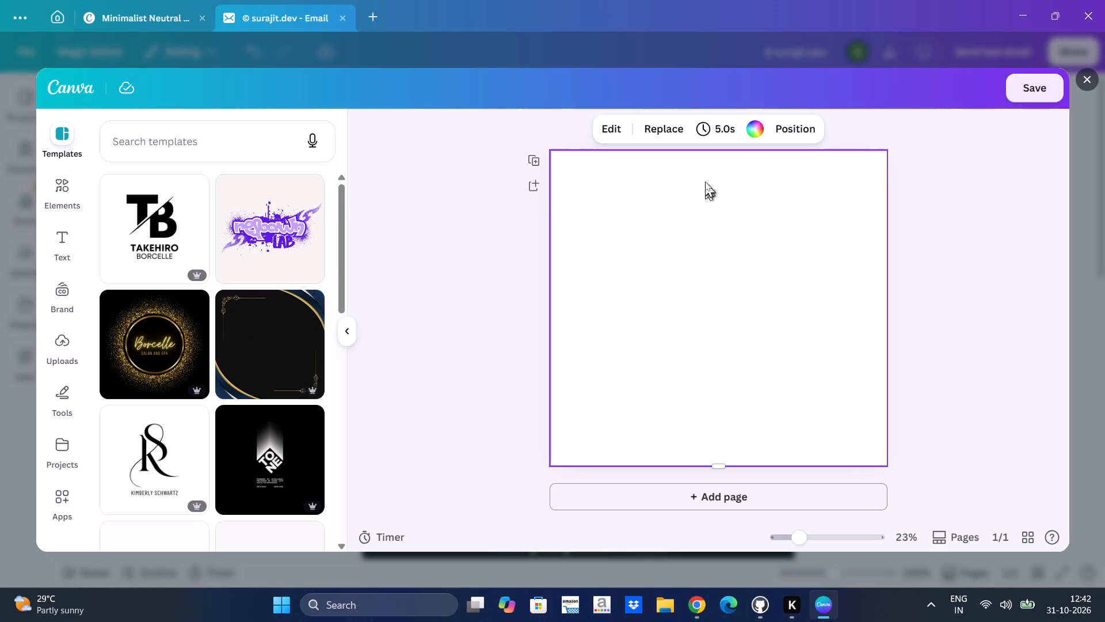
{"action": "double_click", "coordinate": [748, 199]}
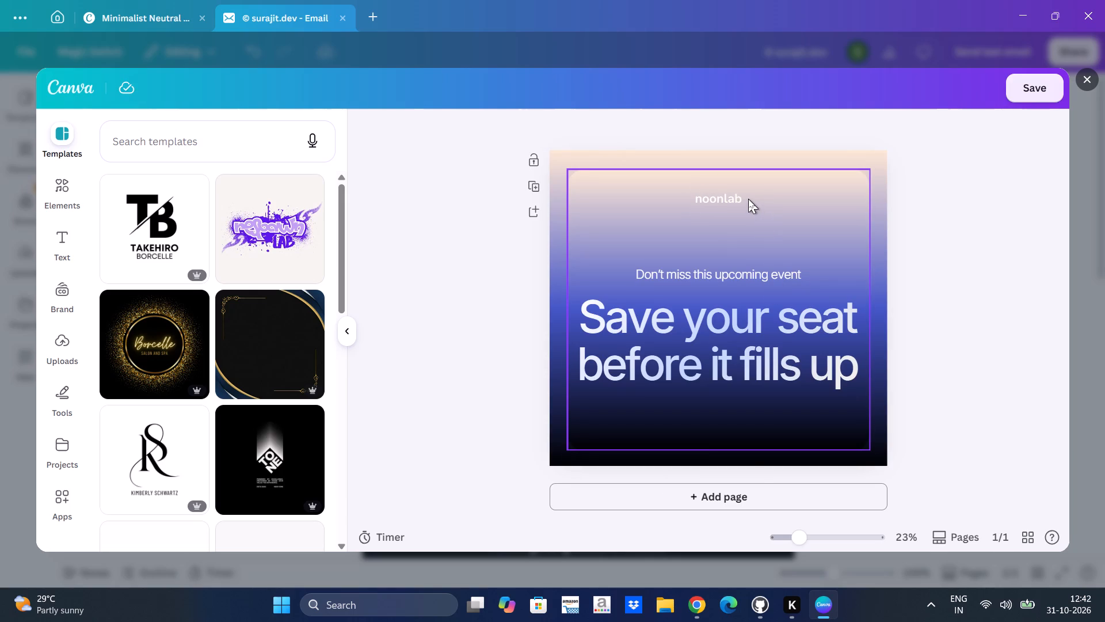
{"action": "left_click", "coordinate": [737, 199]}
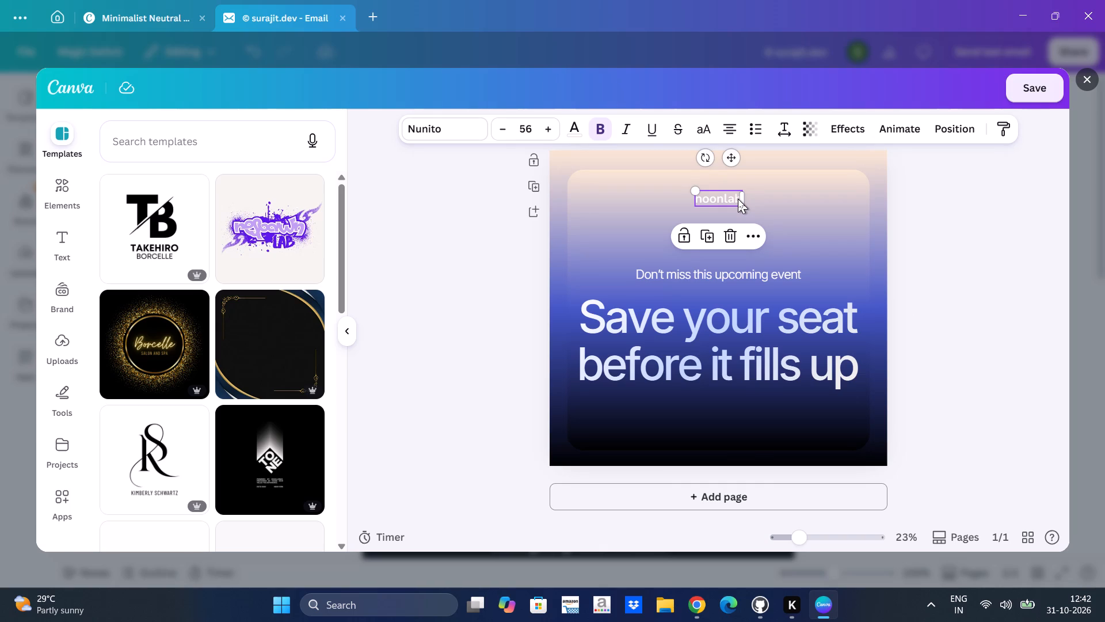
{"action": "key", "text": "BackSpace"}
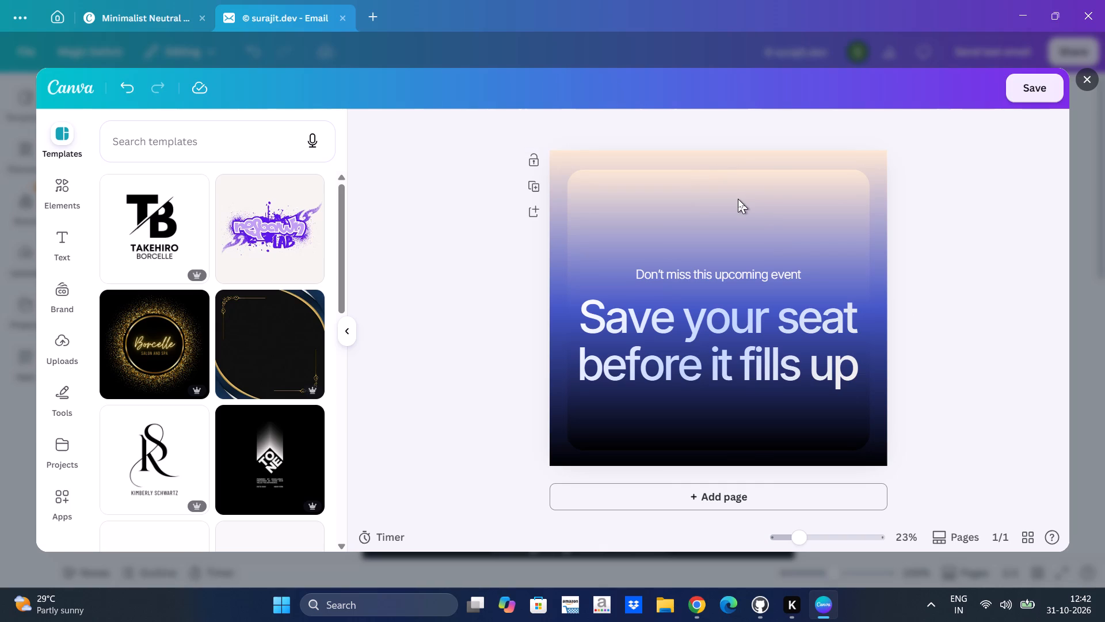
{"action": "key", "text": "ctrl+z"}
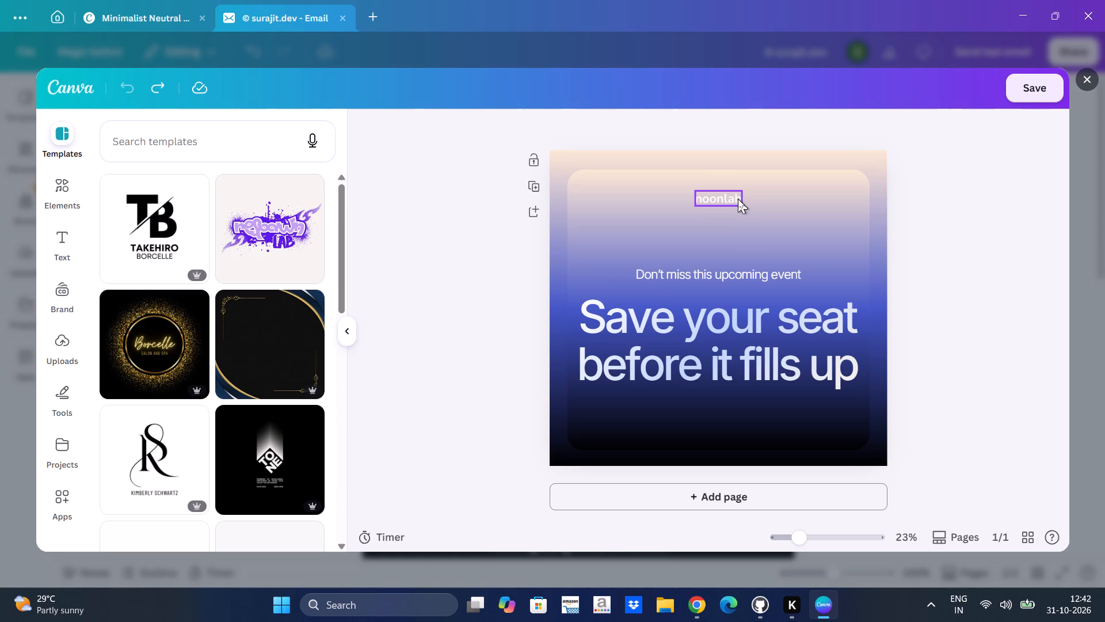
Replace the "noonlab" brand text in the header banner with "xpantrix" and save it to the email.
{"action": "double_click", "coordinate": [738, 199]}
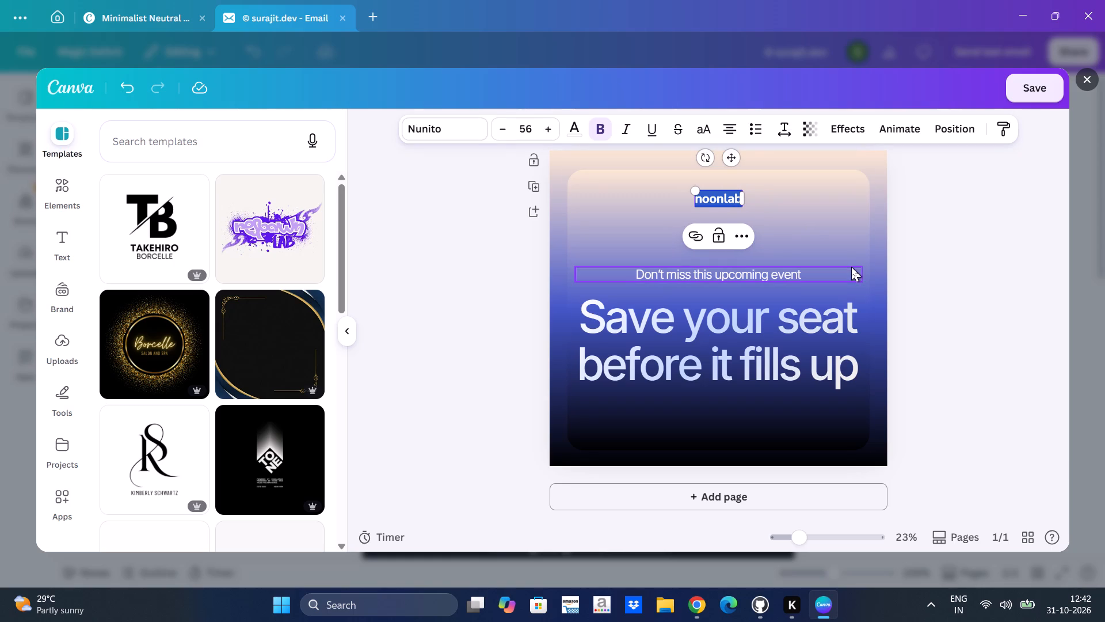
{"action": "key", "text": "BackSpace"}
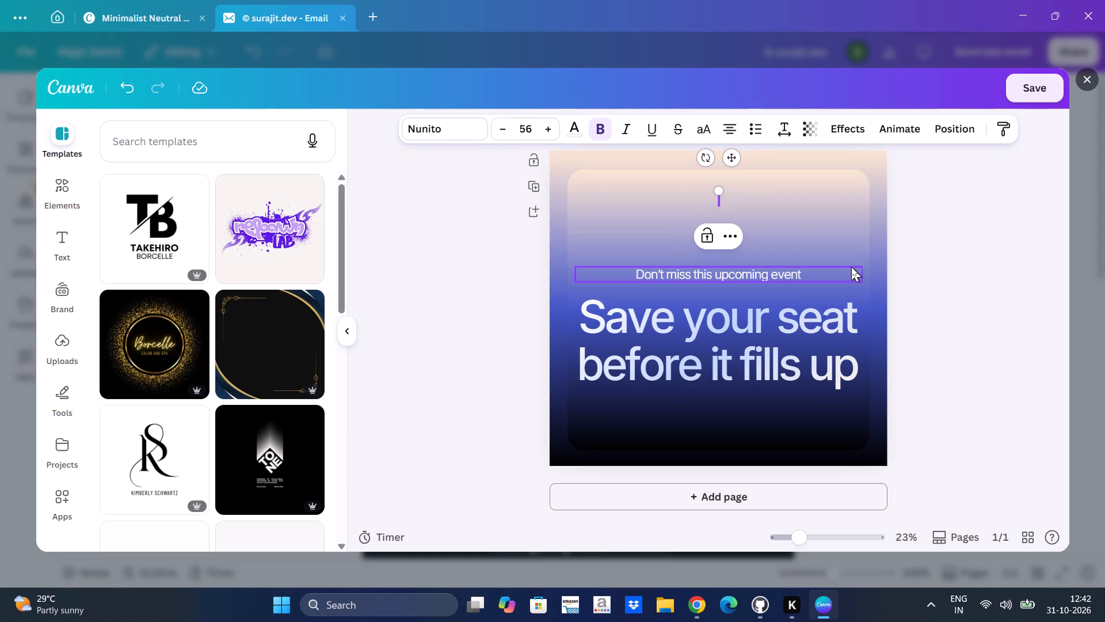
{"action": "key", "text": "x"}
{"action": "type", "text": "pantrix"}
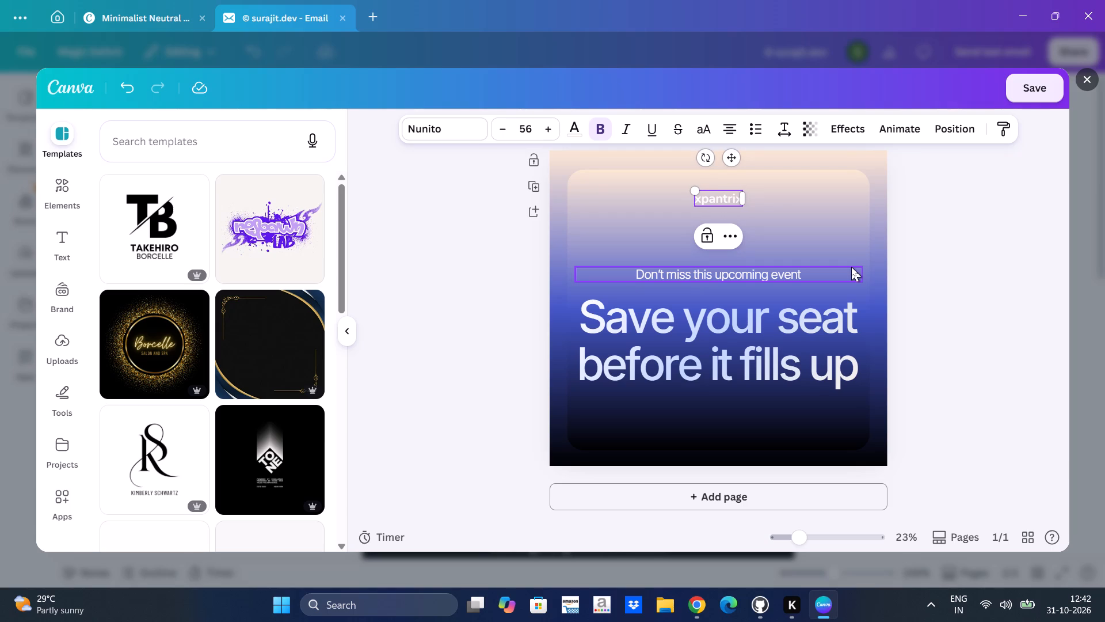
{"action": "left_click", "coordinate": [1030, 85]}
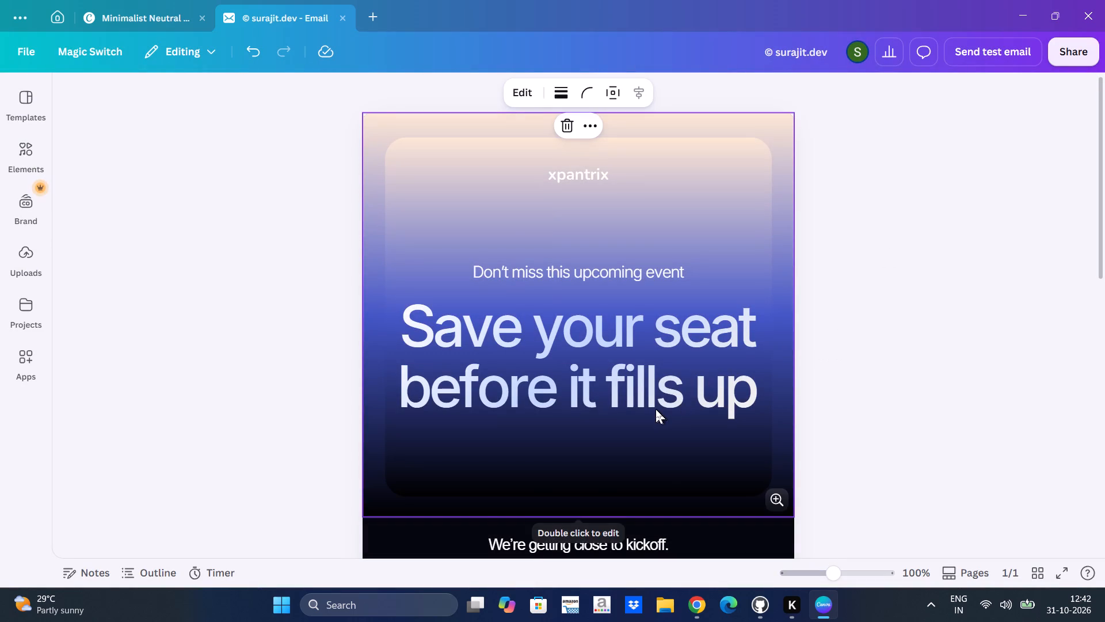
Look over the whole email from the header banner through Event details and Why attend down to the footer.
{"action": "scroll", "coordinate": [656, 409], "scroll_direction": "down", "scroll_amount": 5}
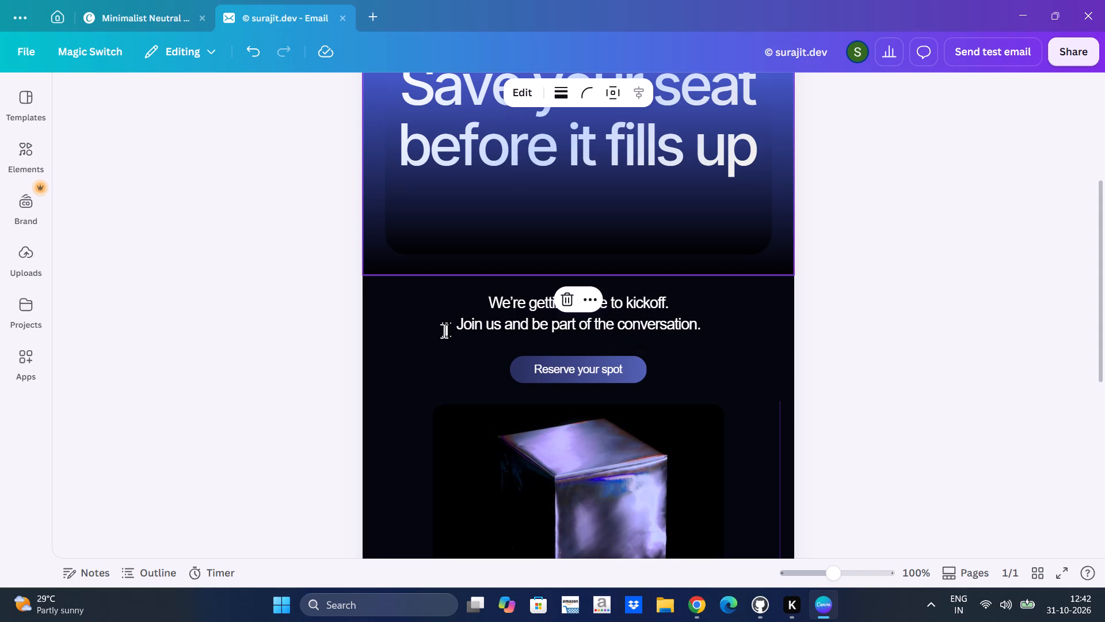
{"action": "scroll", "coordinate": [815, 357], "scroll_direction": "down", "scroll_amount": 6}
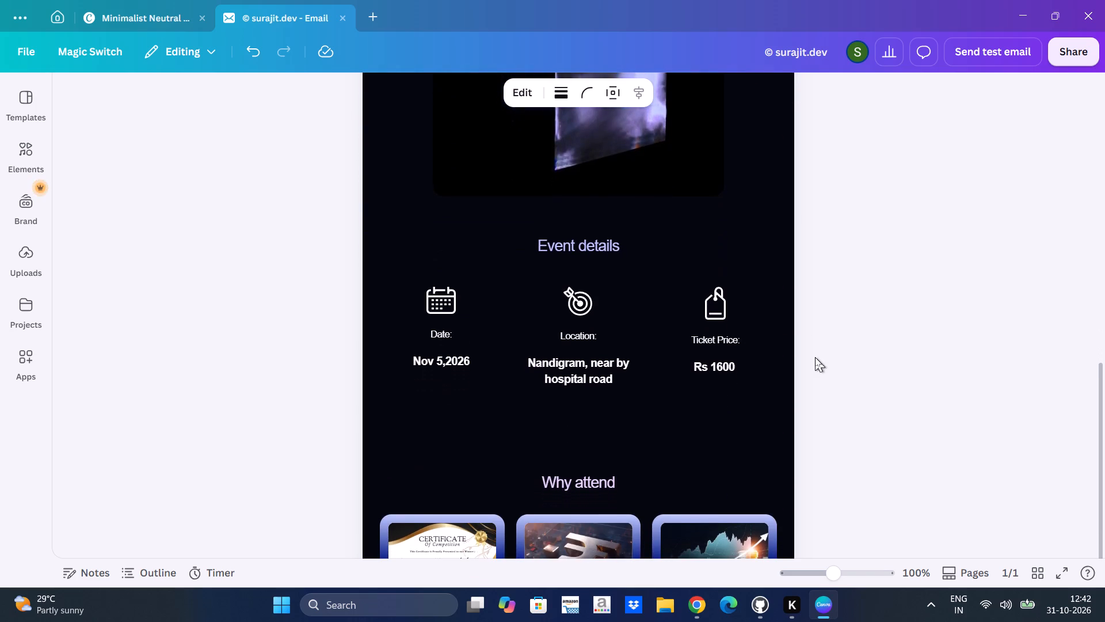
{"action": "scroll", "coordinate": [815, 357], "scroll_direction": "down", "scroll_amount": 1}
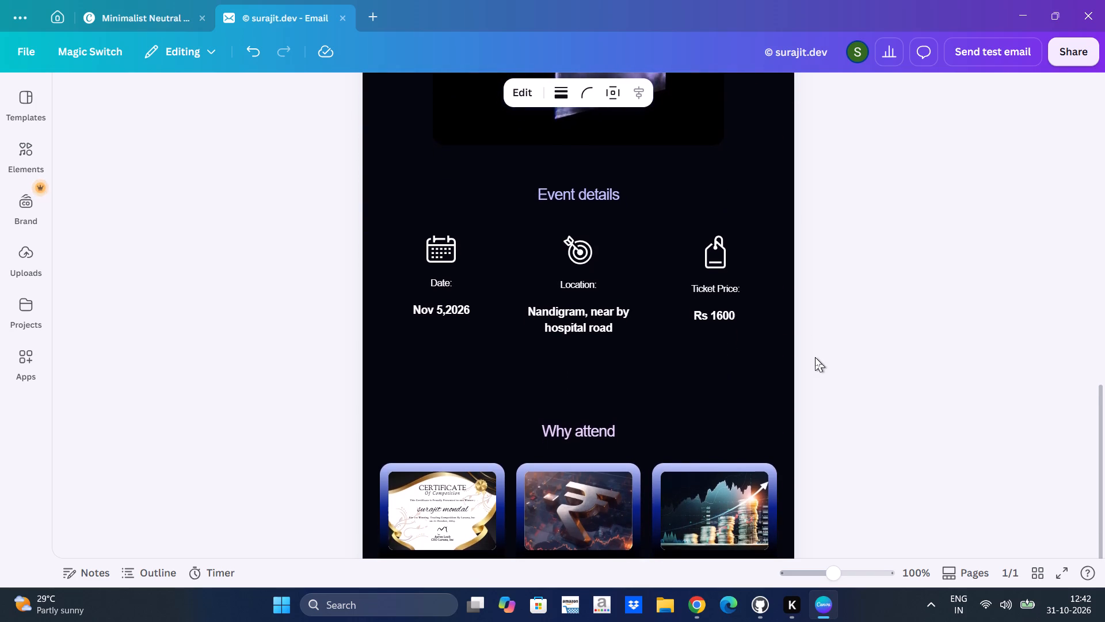
{"action": "scroll", "coordinate": [815, 357], "scroll_direction": "down", "scroll_amount": 4}
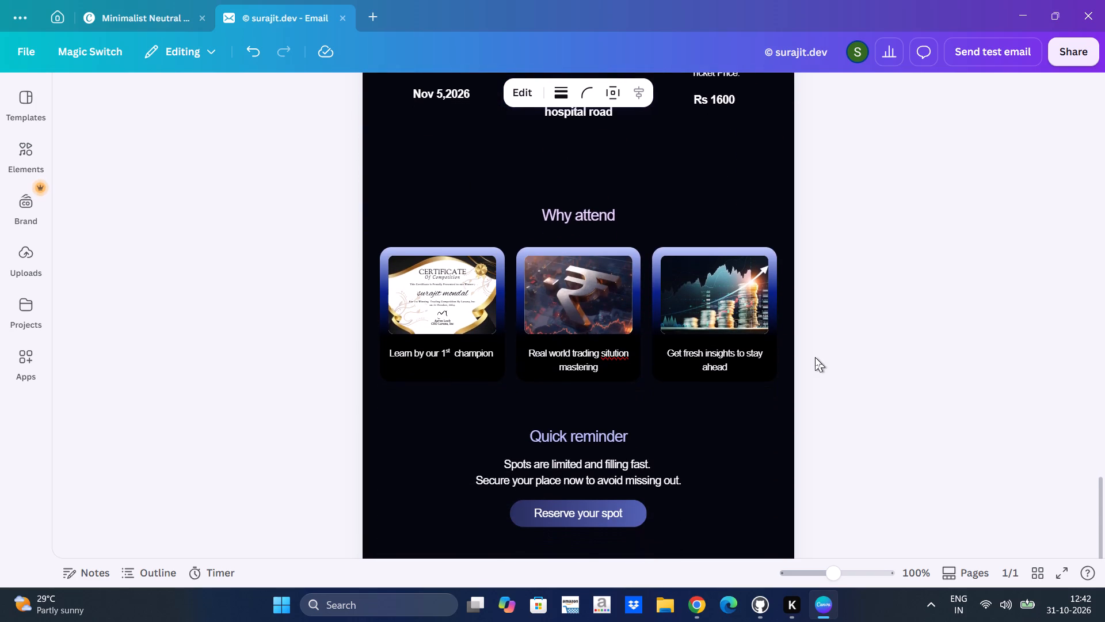
{"action": "scroll", "coordinate": [815, 357], "scroll_direction": "down", "scroll_amount": 1}
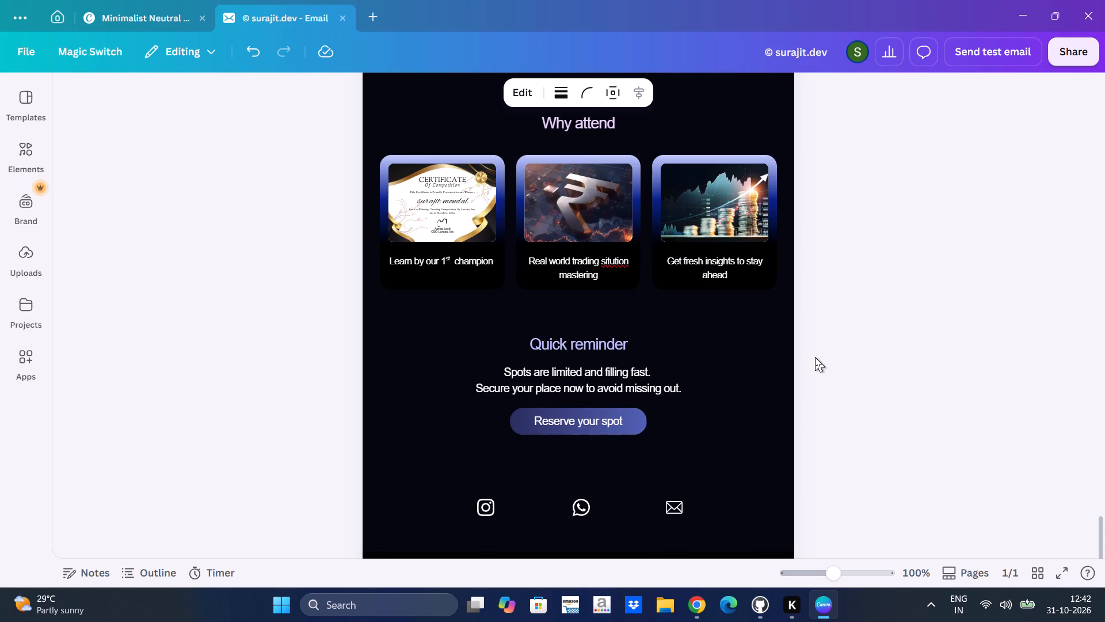
{"action": "scroll", "coordinate": [815, 357], "scroll_direction": "down", "scroll_amount": 4}
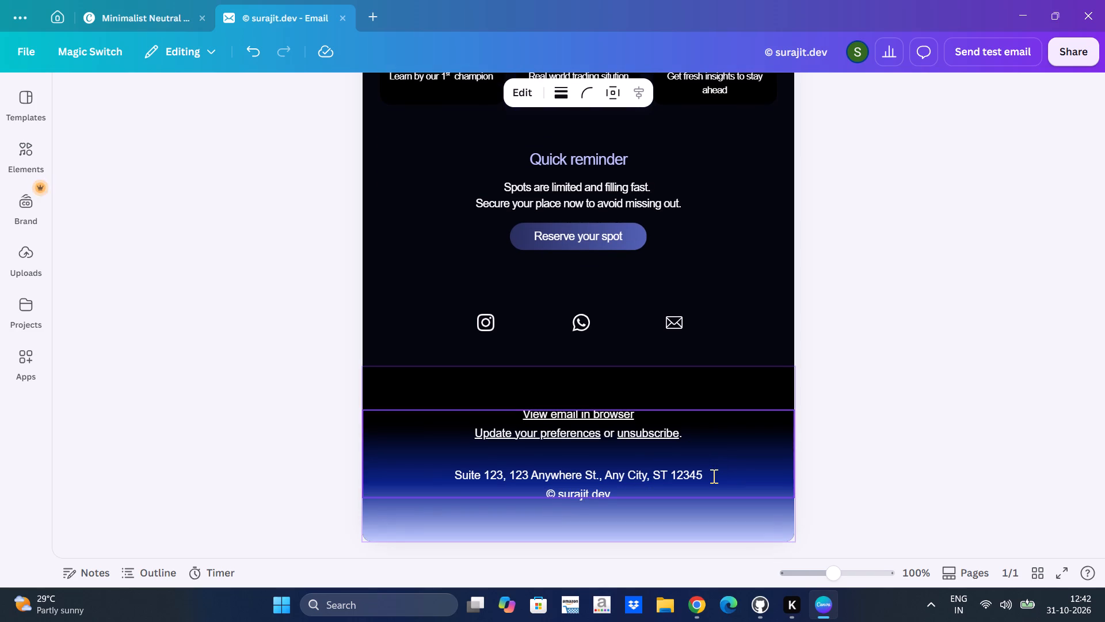
Add the flagged word "sitution" in the second Why attend card's caption to the personal dictionary.
{"action": "scroll", "coordinate": [628, 303], "scroll_direction": "up", "scroll_amount": 2}
{"action": "scroll", "coordinate": [604, 214], "scroll_direction": "up", "scroll_amount": 2}
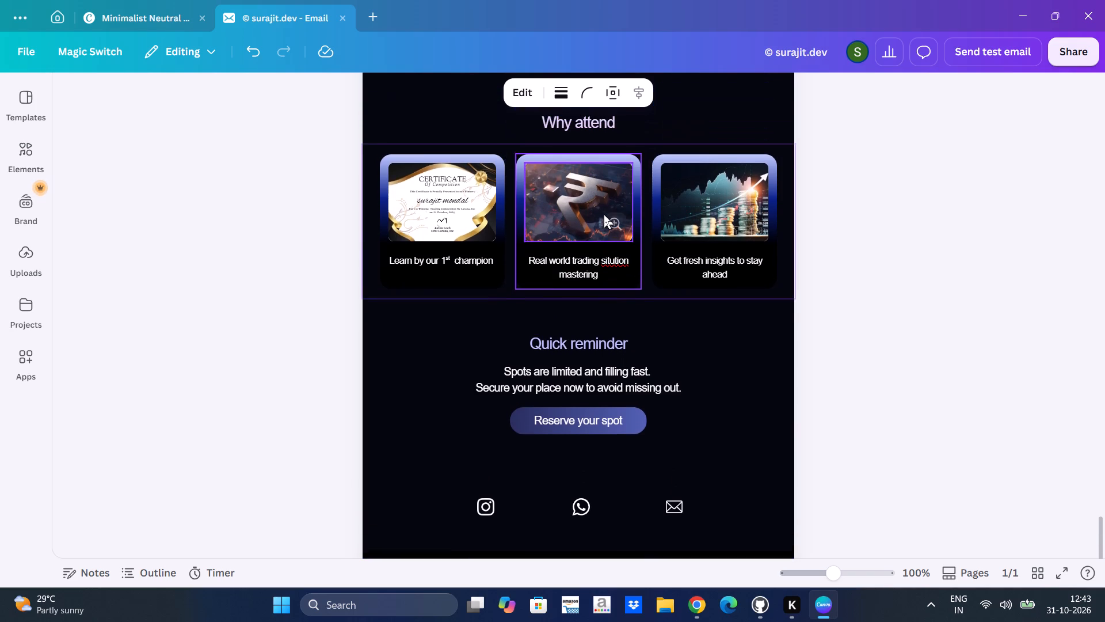
{"action": "scroll", "coordinate": [604, 214], "scroll_direction": "up", "scroll_amount": 1}
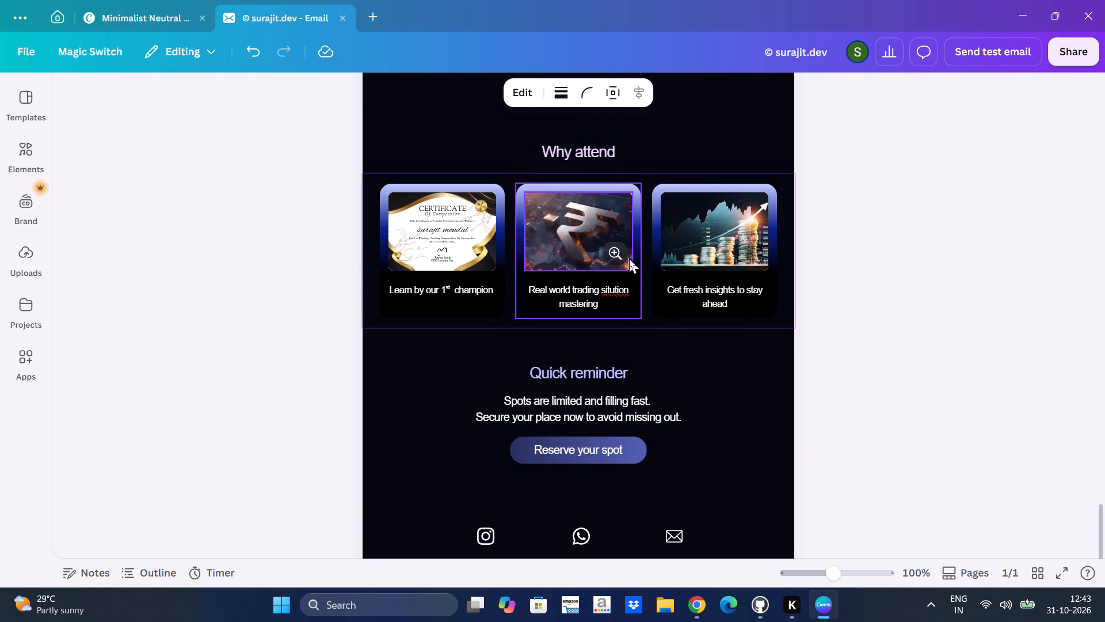
{"action": "left_click", "coordinate": [616, 294]}
{"action": "right_click", "coordinate": [617, 295]}
{"action": "right_click", "coordinate": [617, 295]}
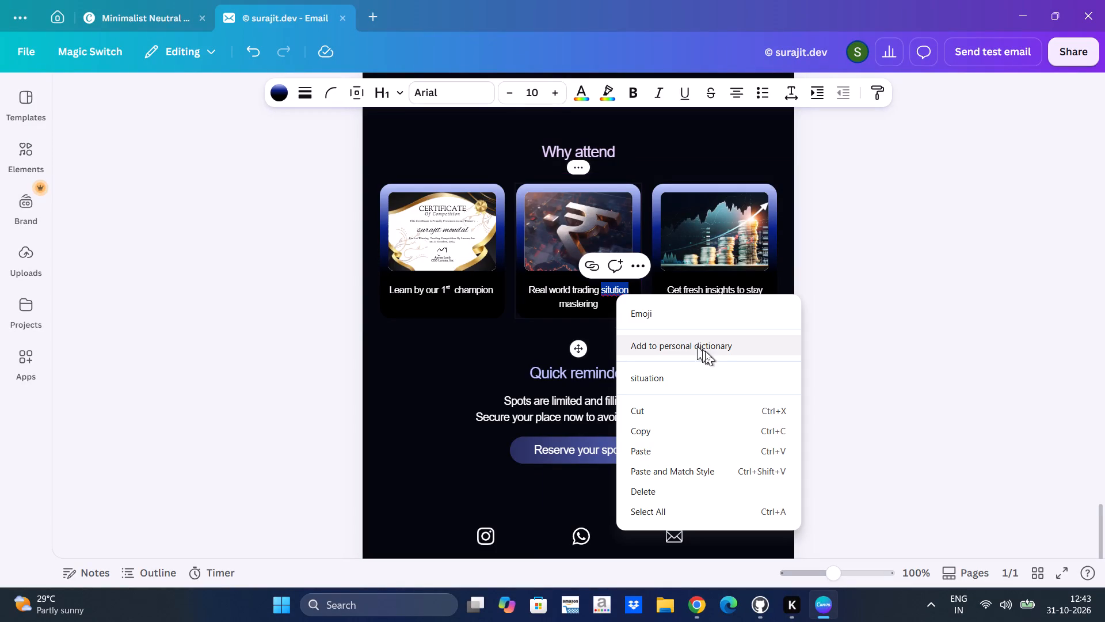
{"action": "left_click", "coordinate": [718, 343]}
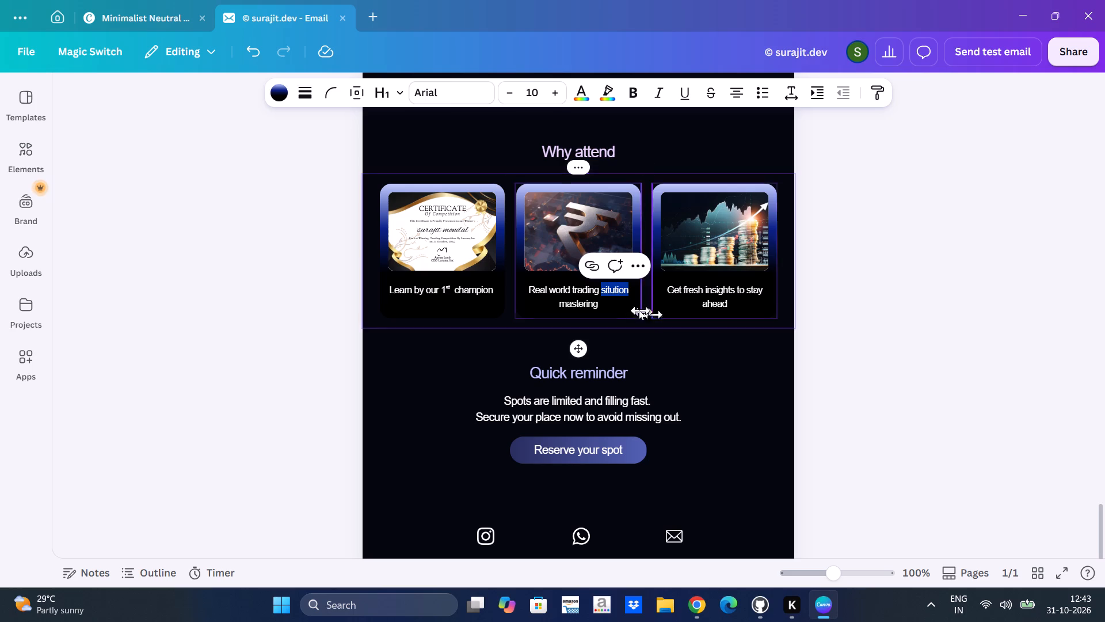
{"action": "left_click", "coordinate": [717, 396]}
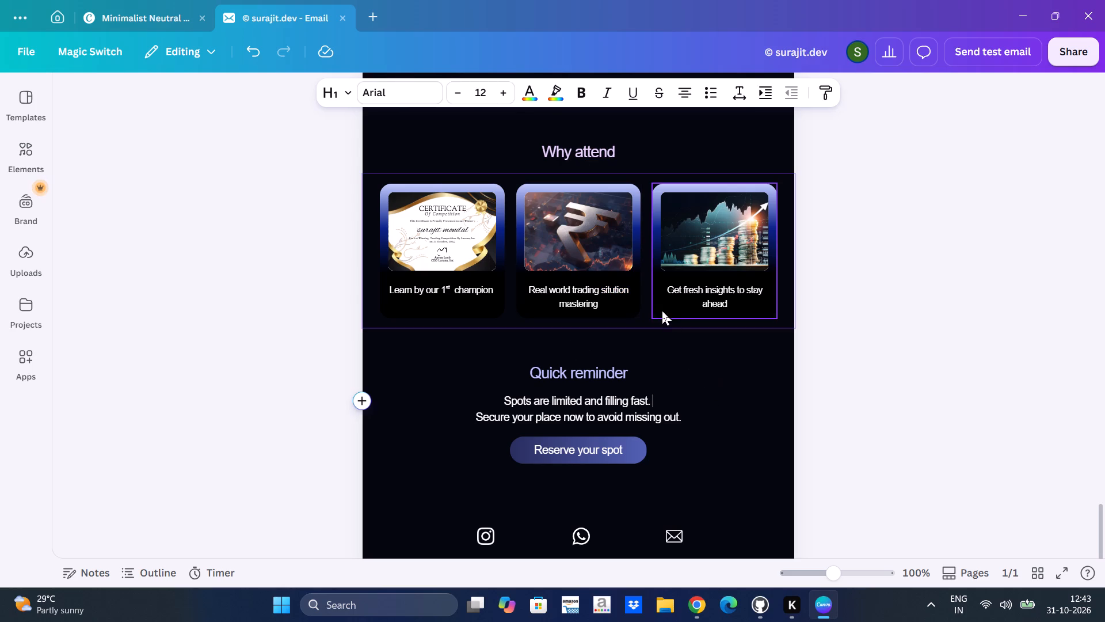
Replace the placeholder street address in the footer with the location text copied from the Event details section.
{"action": "scroll", "coordinate": [662, 310], "scroll_direction": "up", "scroll_amount": 4}
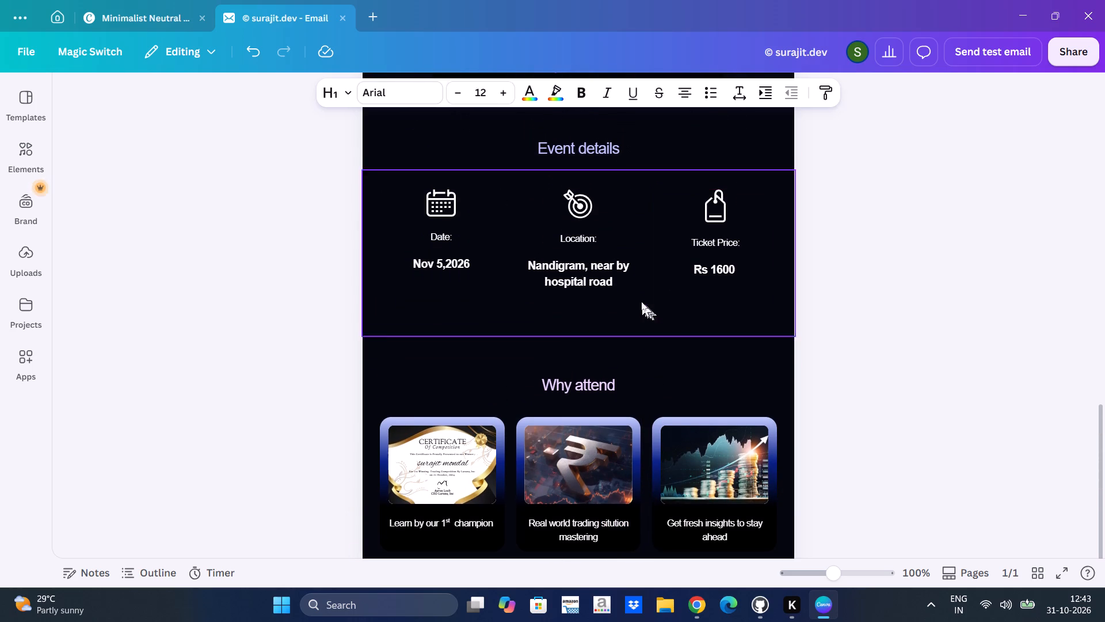
{"action": "left_click", "coordinate": [623, 290]}
{"action": "left_click_drag", "start_coordinate": [615, 282], "coordinate": [525, 261]}
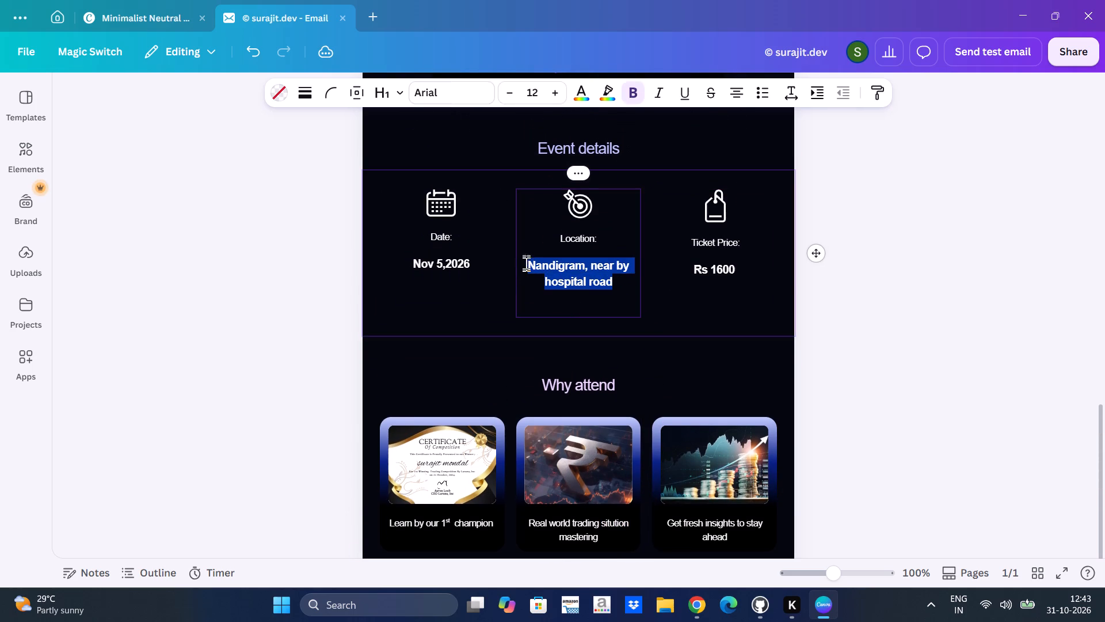
{"action": "left_click_drag", "start_coordinate": [525, 261], "coordinate": [525, 263]}
{"action": "key", "text": "ctrl+c"}
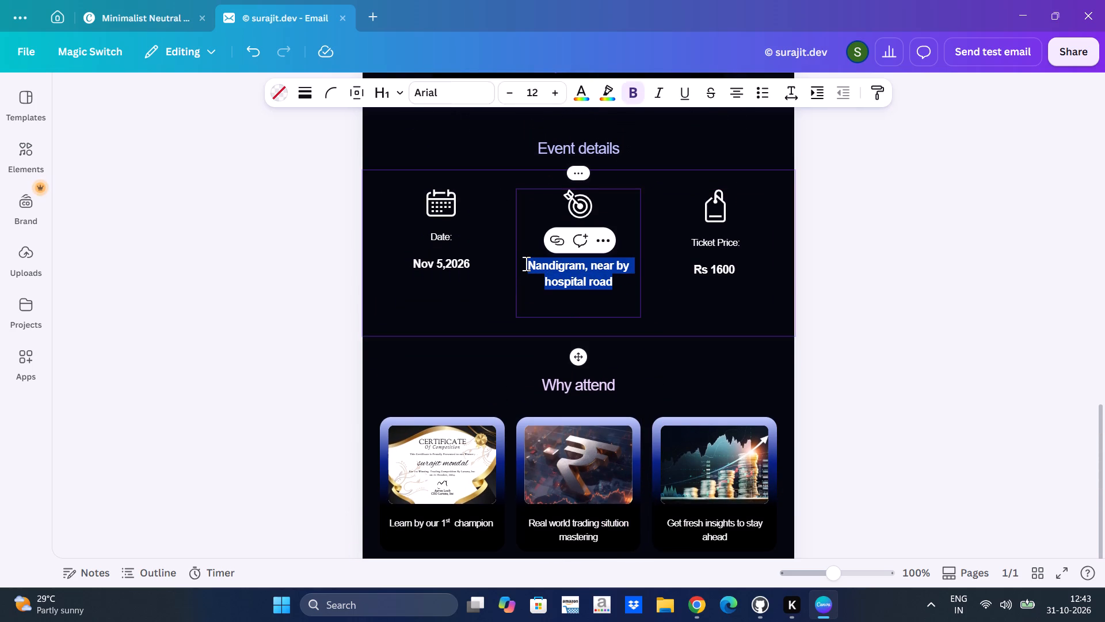
{"action": "scroll", "coordinate": [772, 369], "scroll_direction": "down", "scroll_amount": 8}
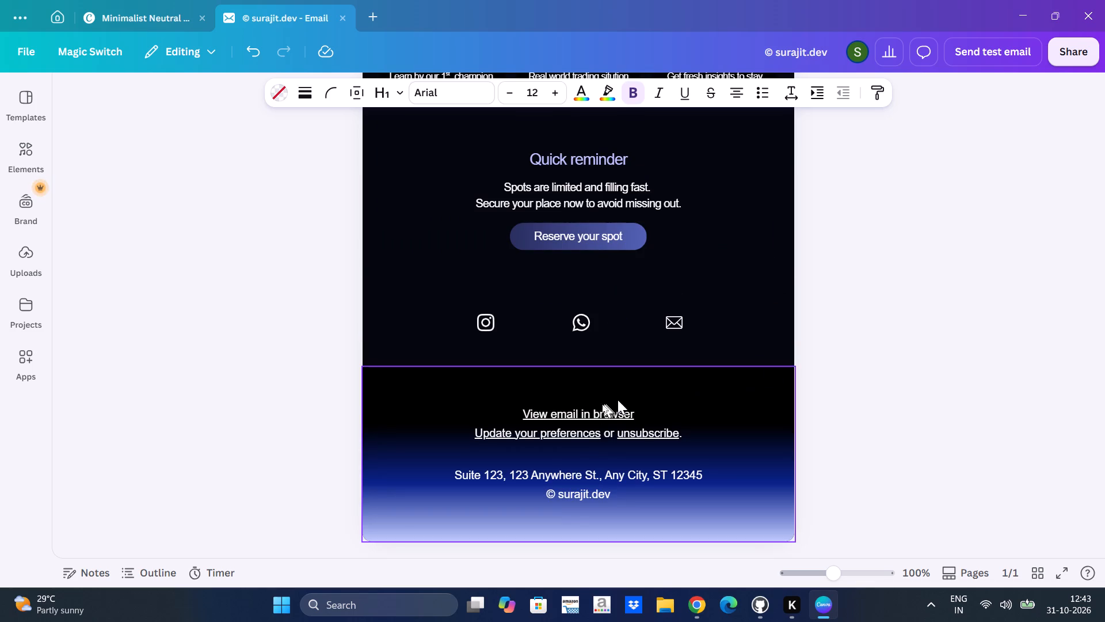
{"action": "double_click", "coordinate": [702, 466]}
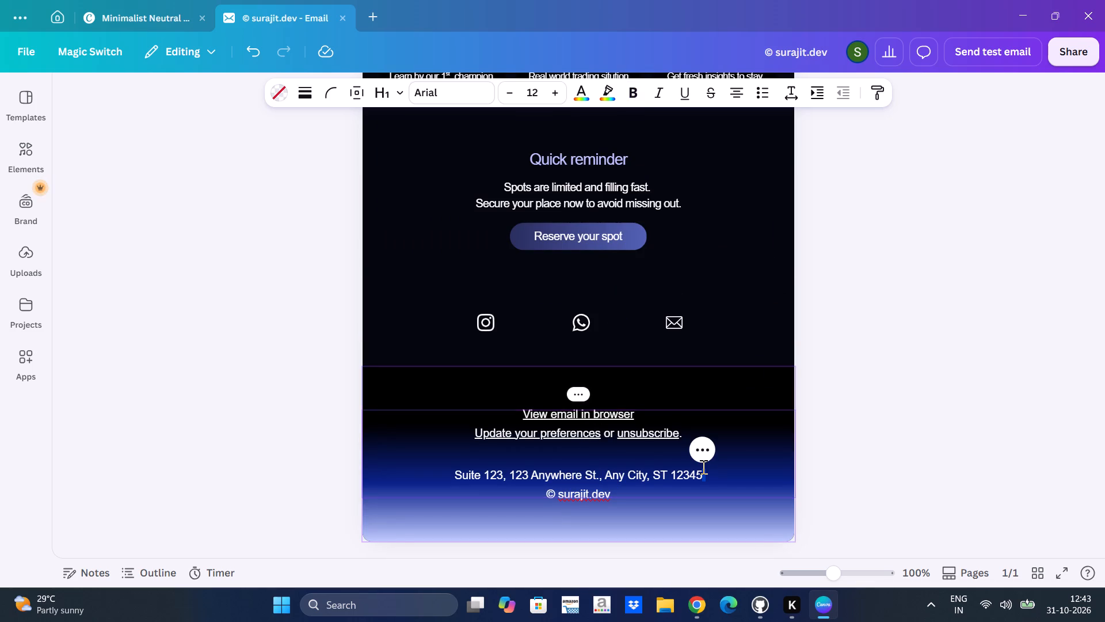
{"action": "left_click_drag", "start_coordinate": [699, 468], "coordinate": [437, 475]}
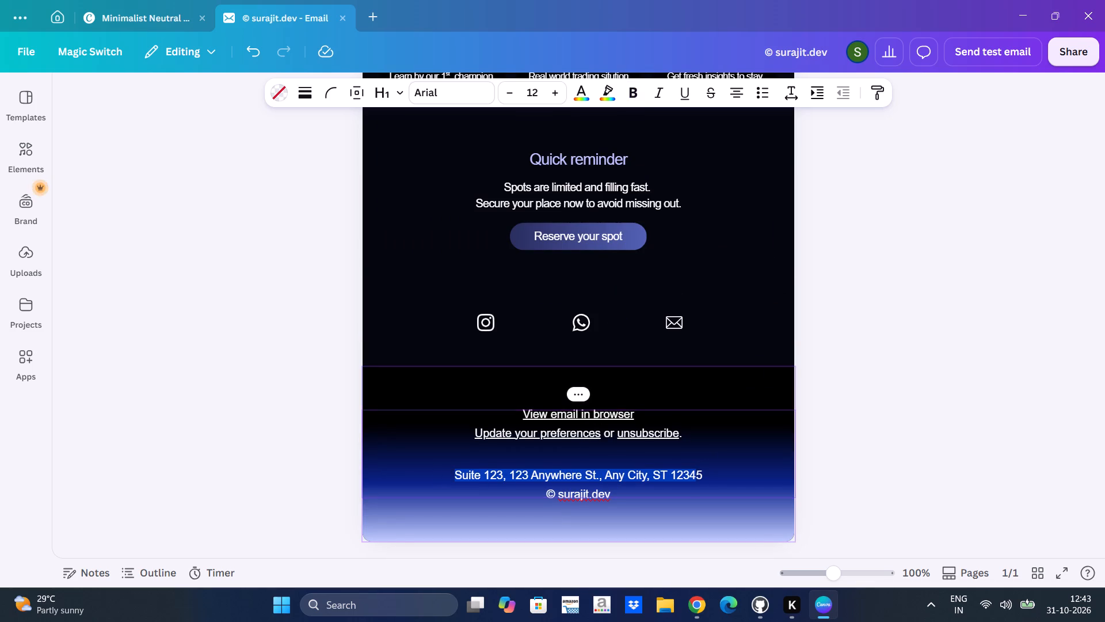
{"action": "left_click_drag", "start_coordinate": [437, 475], "coordinate": [440, 475]}
{"action": "key", "text": "BackSpace"}
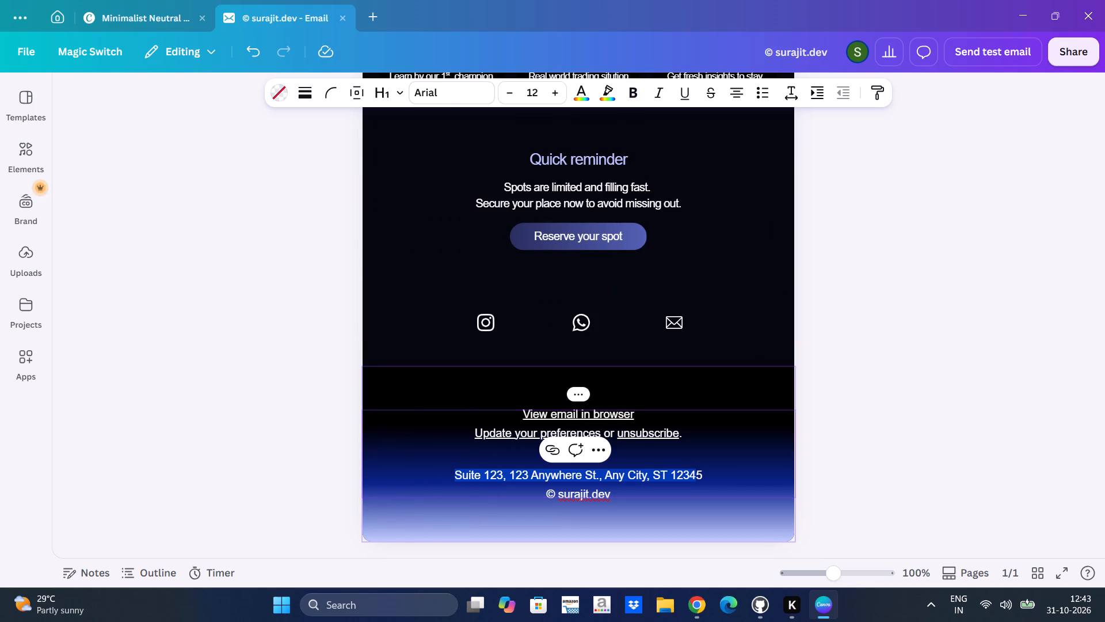
{"action": "left_click", "coordinate": [440, 475]}
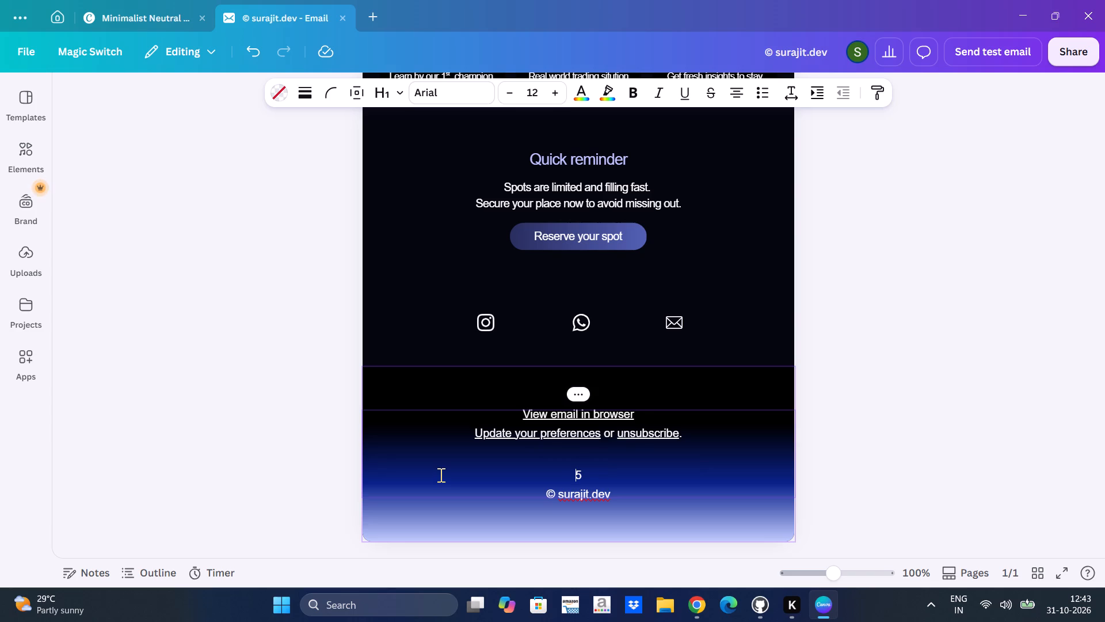
{"action": "key", "text": "Right"}
{"action": "key", "text": "BackSpace"}
{"action": "key", "text": "ctrl+v"}
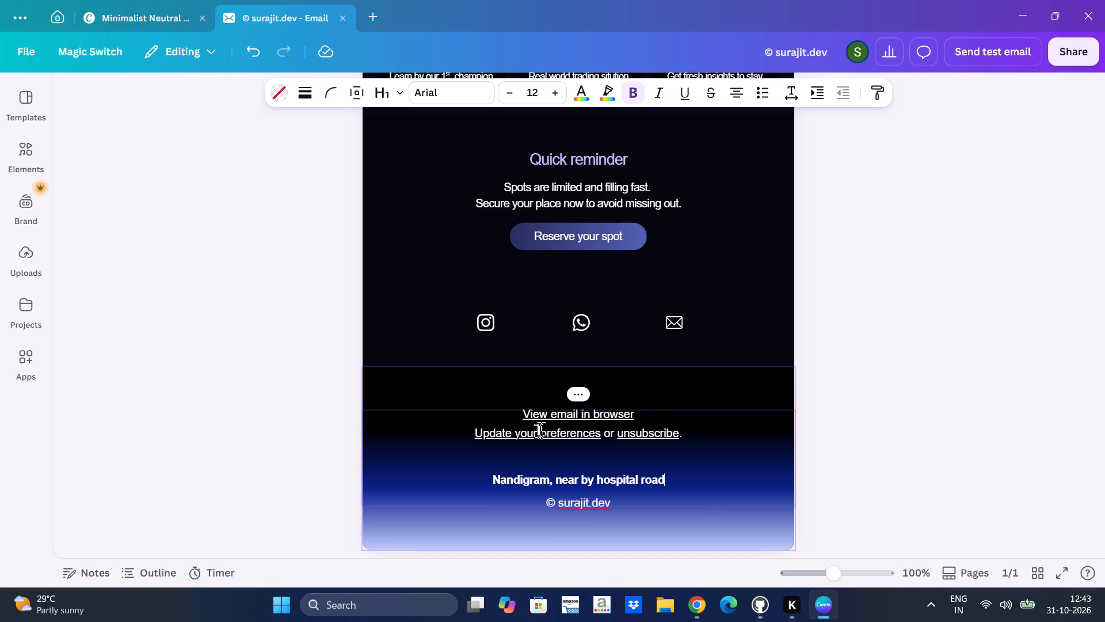
Check the Instagram, WhatsApp and mail icons row, and review the email from the header banner to the footer.
{"action": "scroll", "coordinate": [616, 431], "scroll_direction": "up", "scroll_amount": 3}
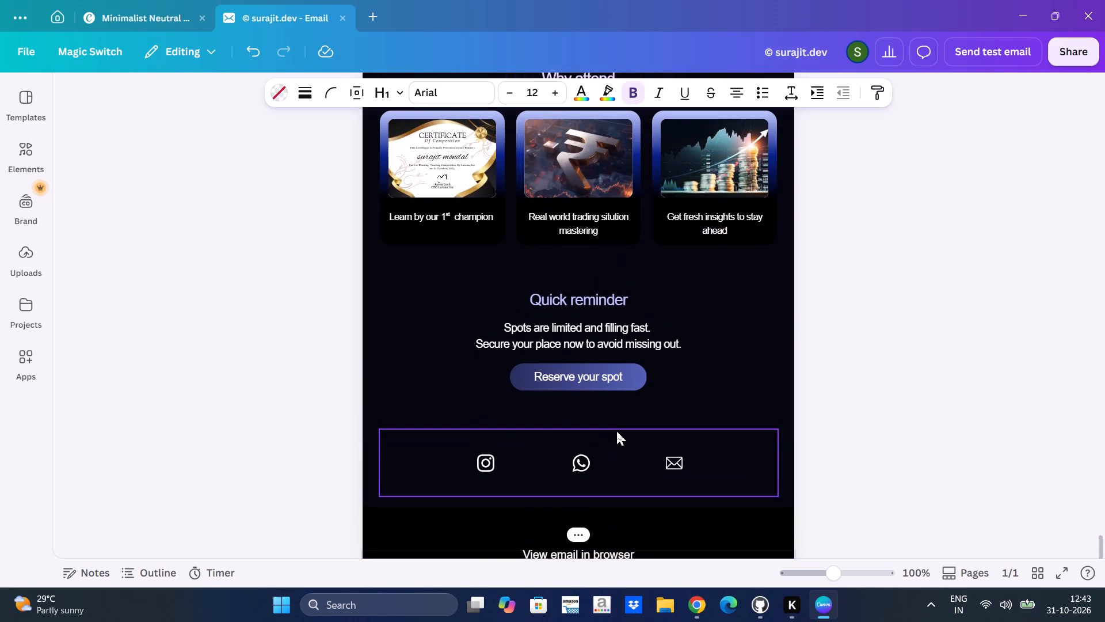
{"action": "left_click", "coordinate": [583, 469]}
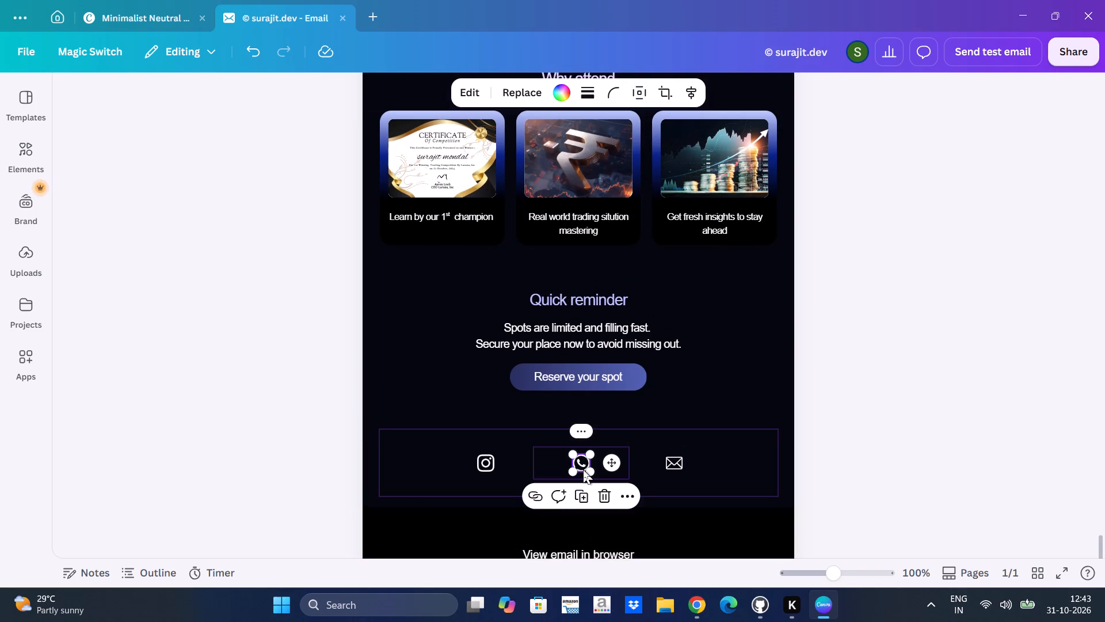
{"action": "left_click", "coordinate": [687, 471]}
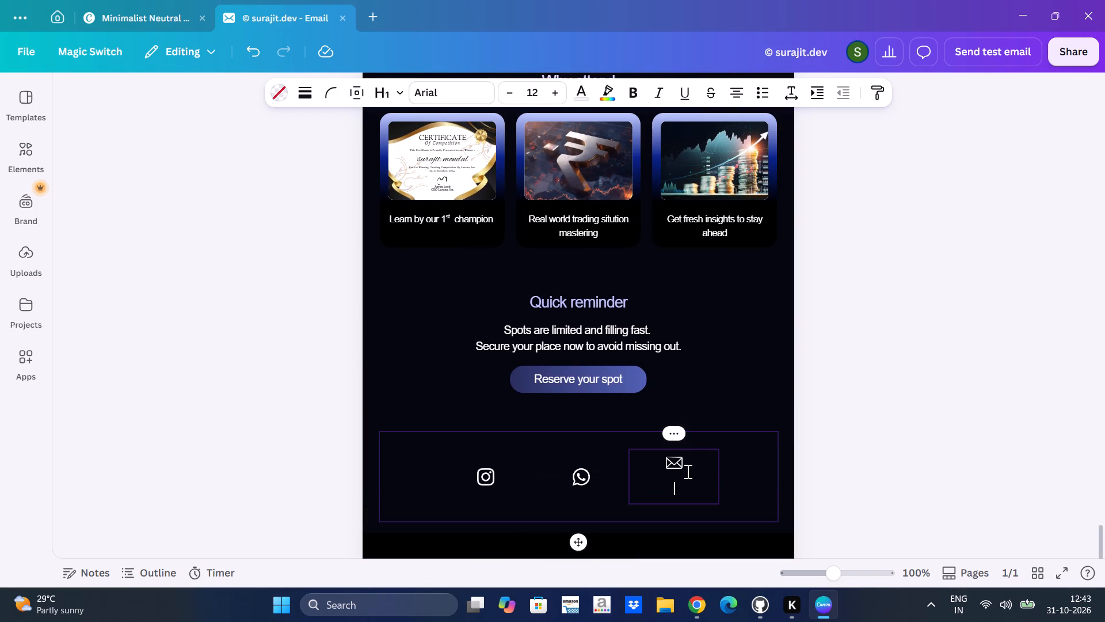
{"action": "left_click", "coordinate": [577, 495]}
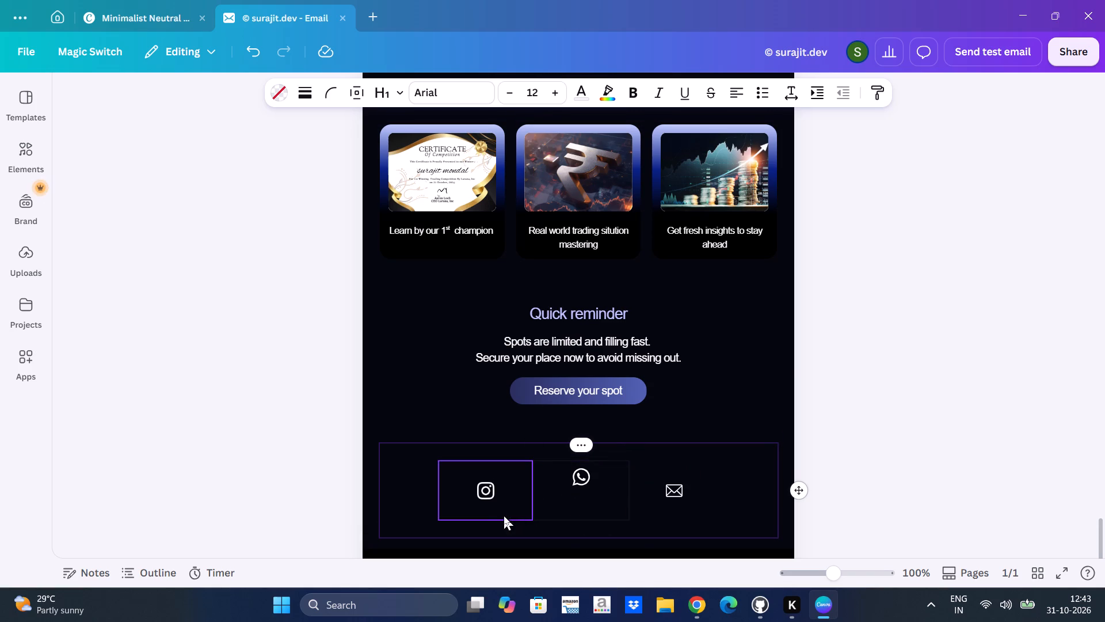
{"action": "left_click", "coordinate": [891, 362]}
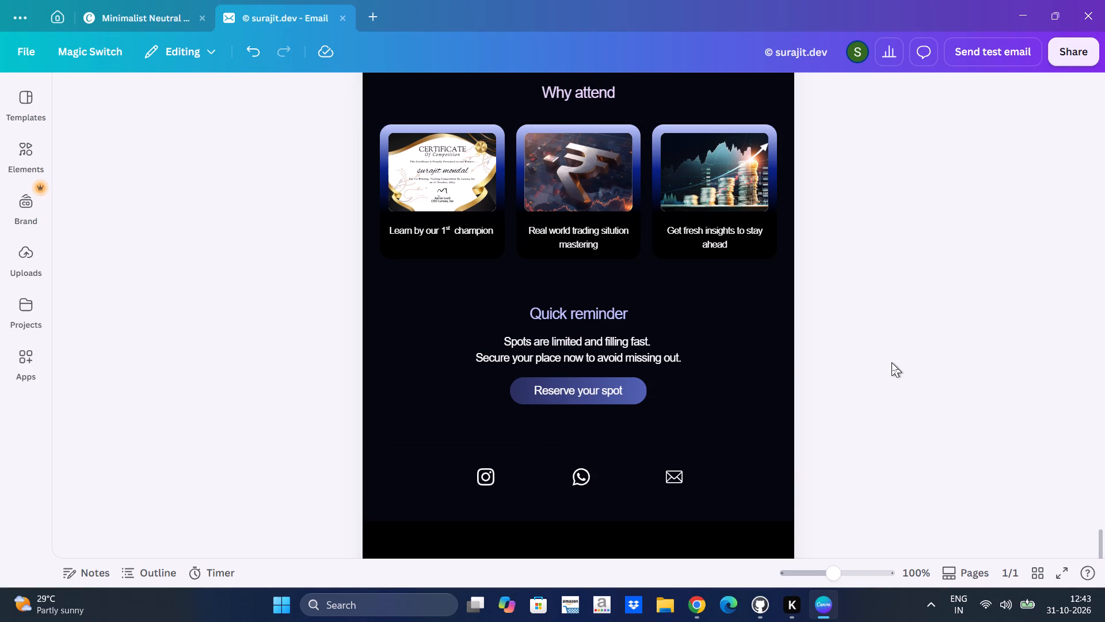
{"action": "scroll", "coordinate": [730, 312], "scroll_direction": "up", "scroll_amount": 8}
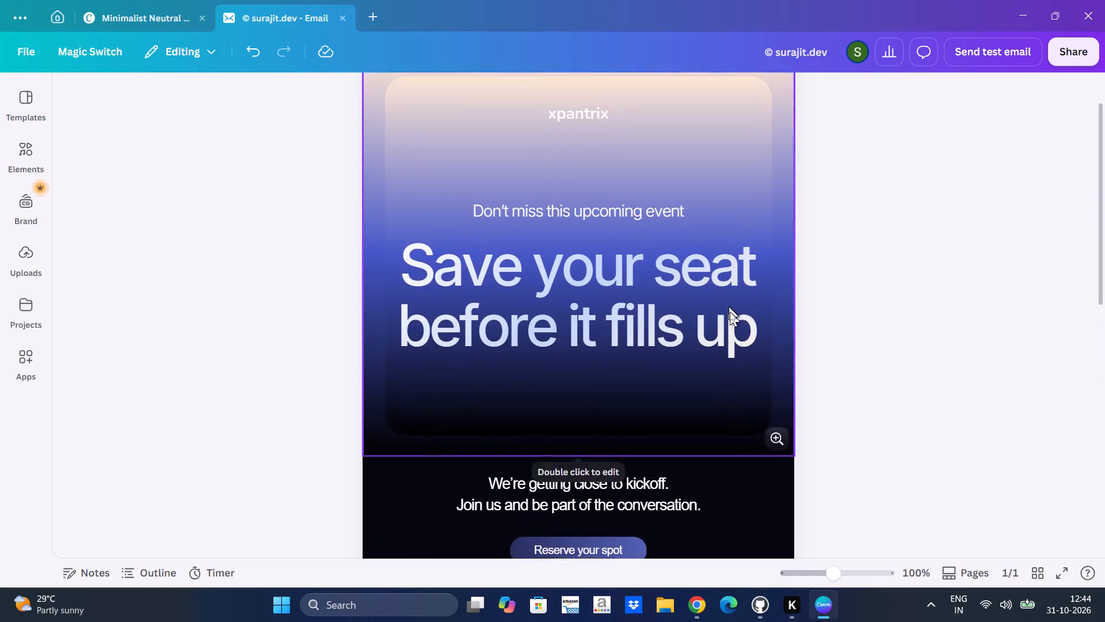
{"action": "scroll", "coordinate": [730, 312], "scroll_direction": "up", "scroll_amount": 4}
{"action": "scroll", "coordinate": [730, 312], "scroll_direction": "down", "scroll_amount": 6}
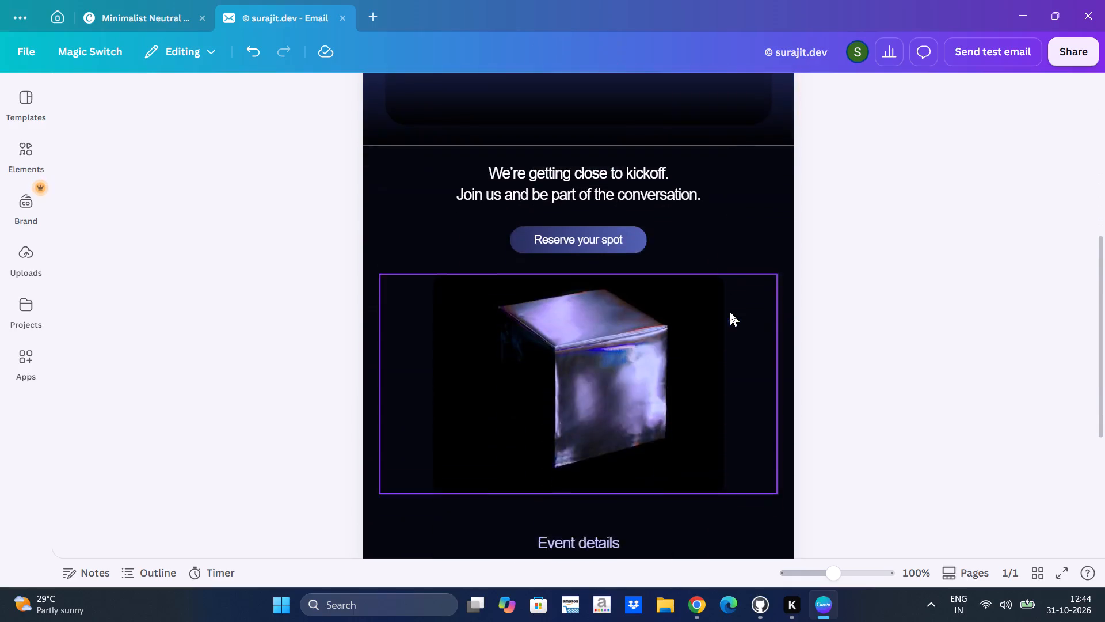
{"action": "scroll", "coordinate": [730, 312], "scroll_direction": "down", "scroll_amount": 6}
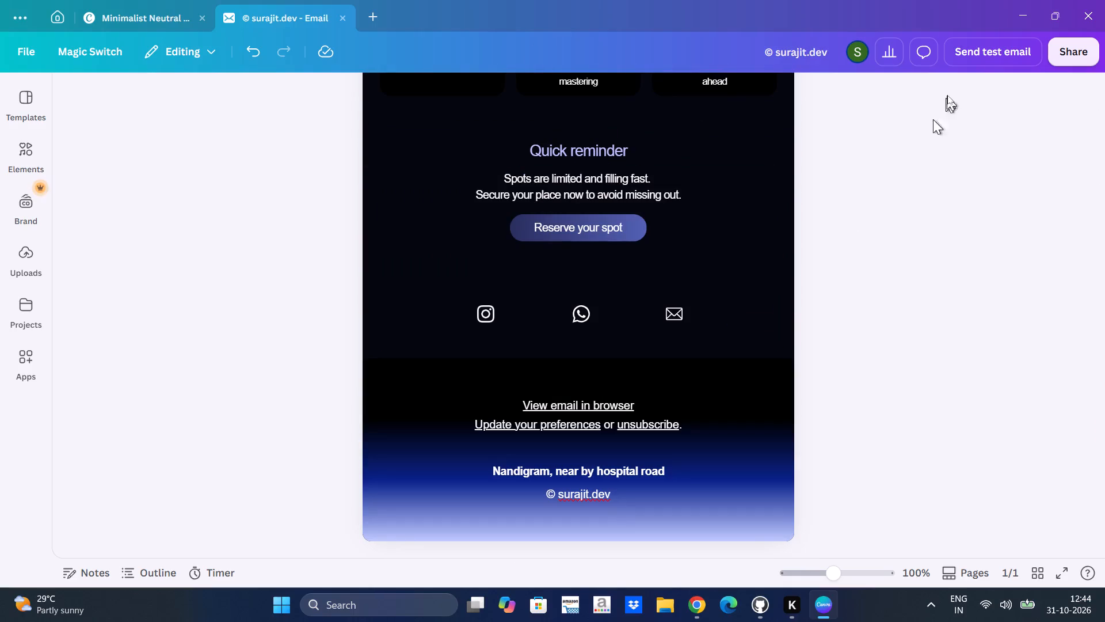
Open the Send test email settings for the finished email design.
{"action": "left_click", "coordinate": [981, 45]}
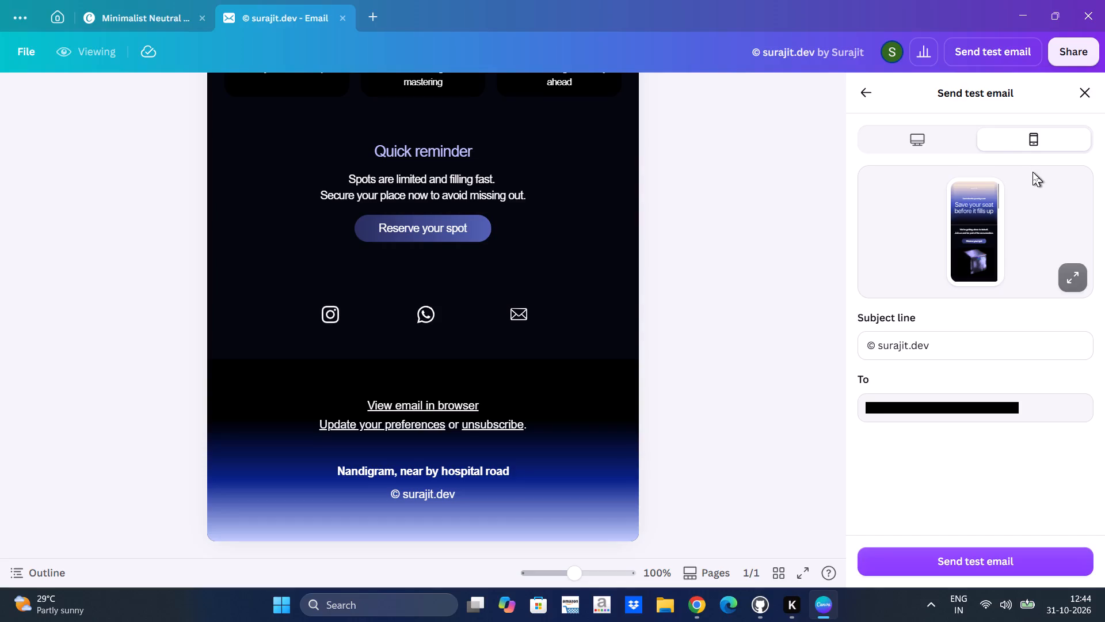
Preview the test email in desktop and mobile layouts, looking through its content in each.
{"action": "left_click", "coordinate": [921, 138]}
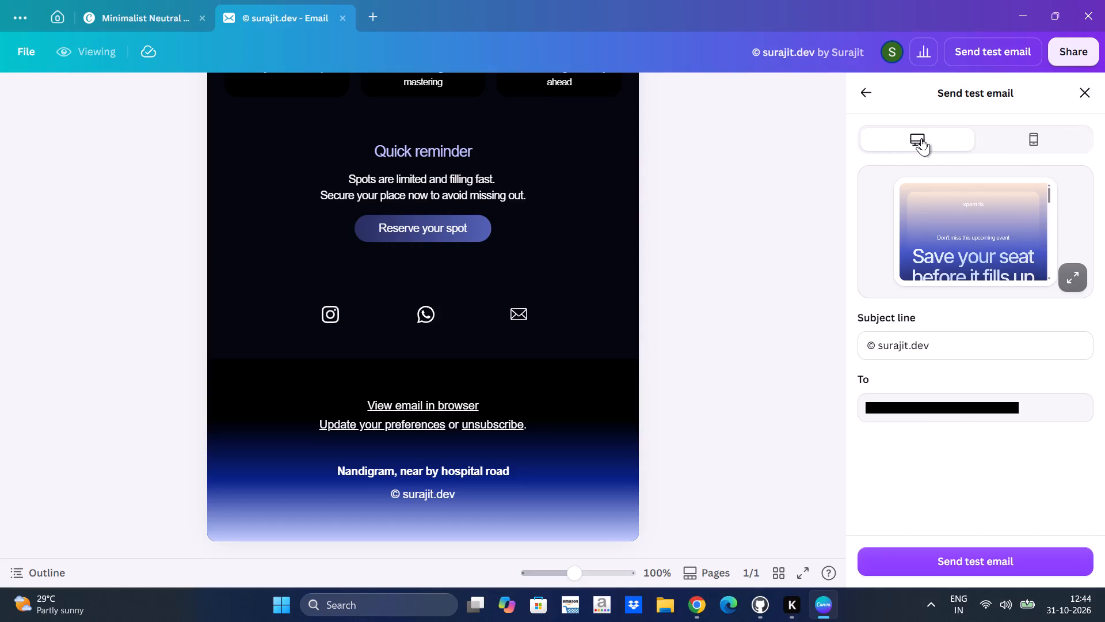
{"action": "scroll", "coordinate": [1044, 225], "scroll_direction": "down", "scroll_amount": 12}
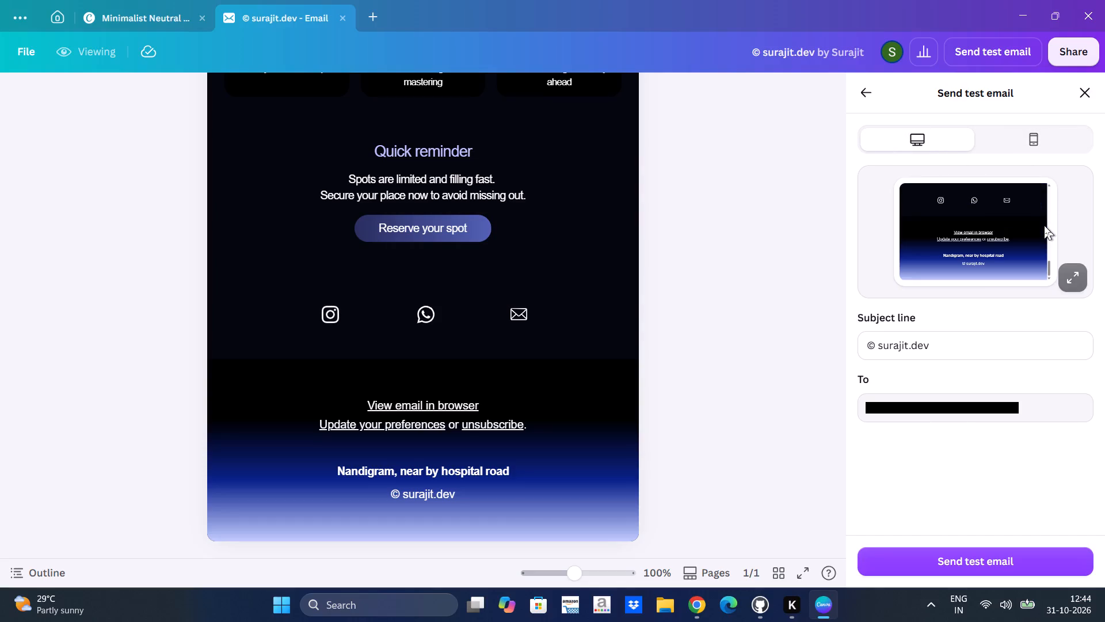
{"action": "left_click", "coordinate": [1045, 134]}
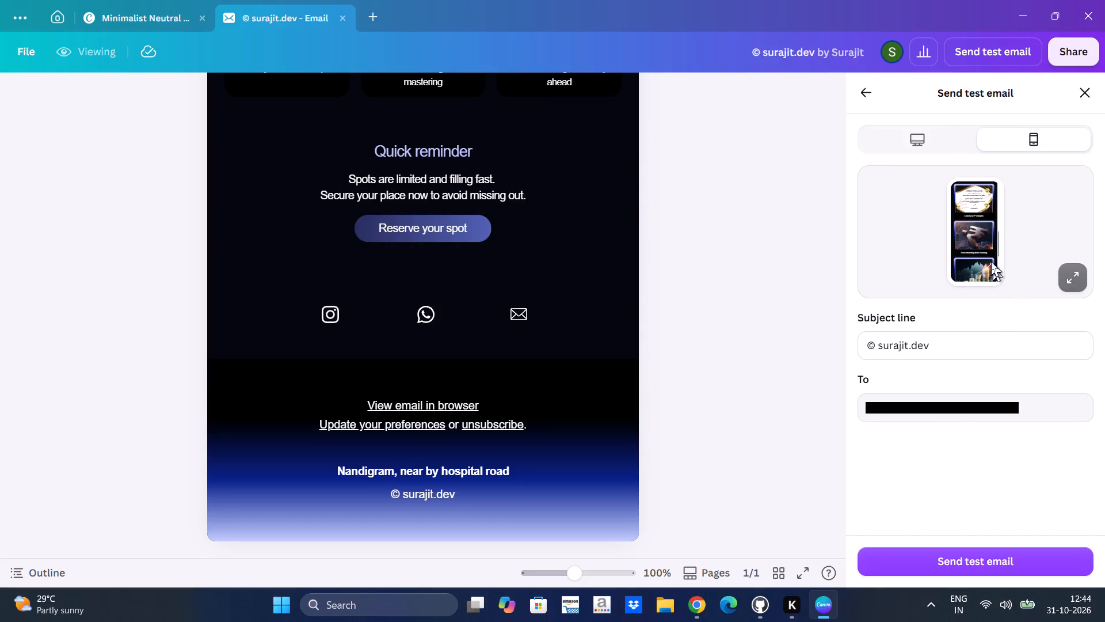
{"action": "scroll", "coordinate": [984, 255], "scroll_direction": "down", "scroll_amount": 9}
{"action": "scroll", "coordinate": [984, 255], "scroll_direction": "up", "scroll_amount": 5}
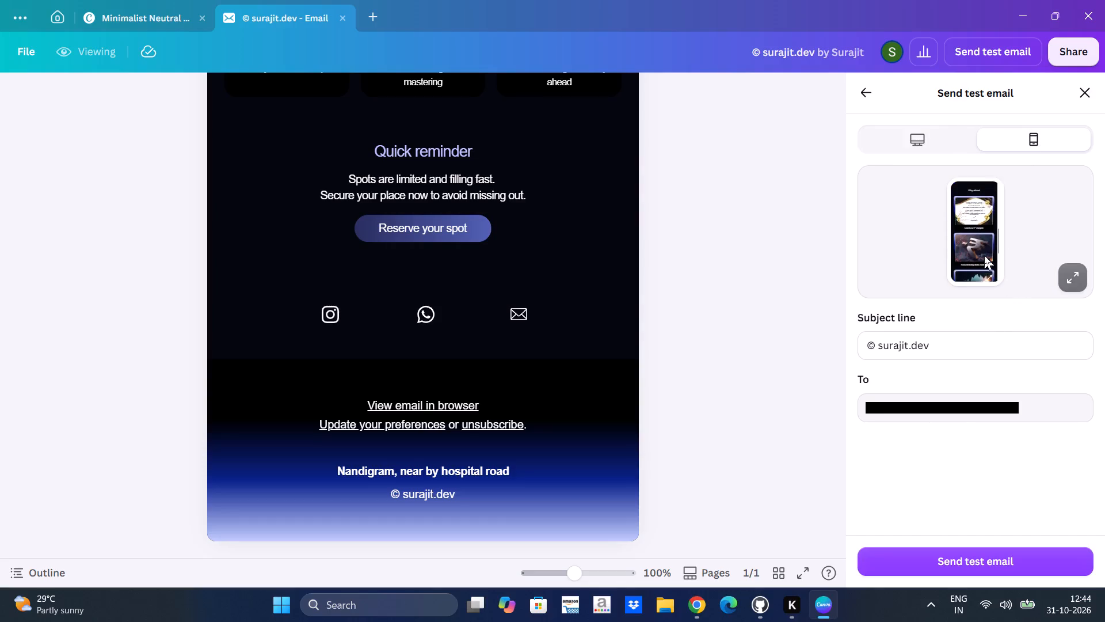
{"action": "scroll", "coordinate": [984, 255], "scroll_direction": "up", "scroll_amount": 8}
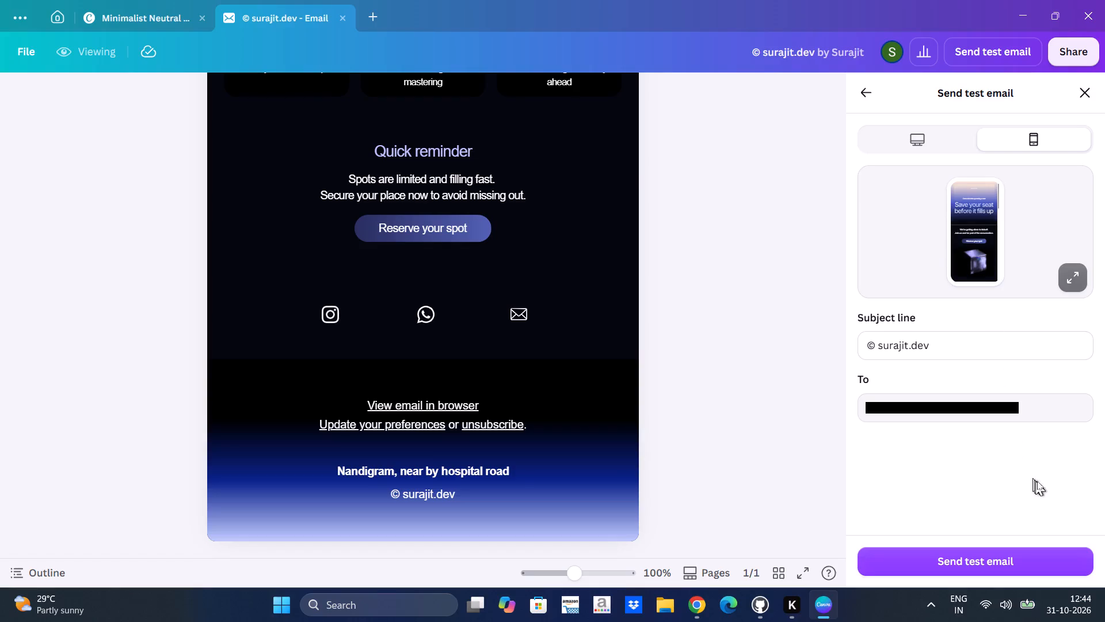
Send the test email to the recipient already filled in.
{"action": "left_click", "coordinate": [1027, 408]}
{"action": "left_click", "coordinate": [973, 563]}
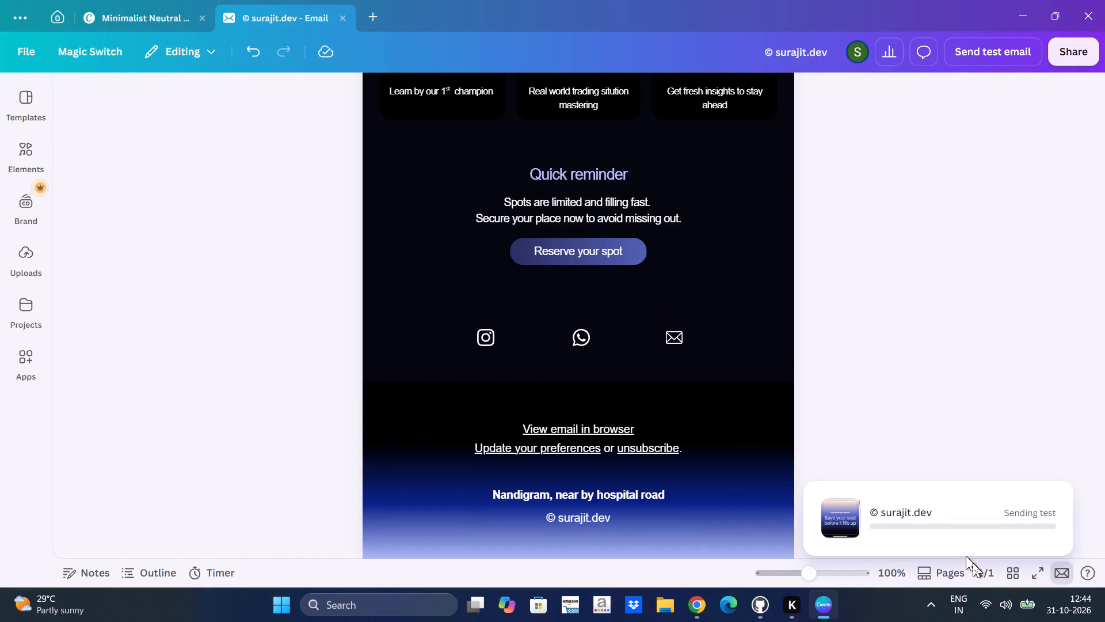
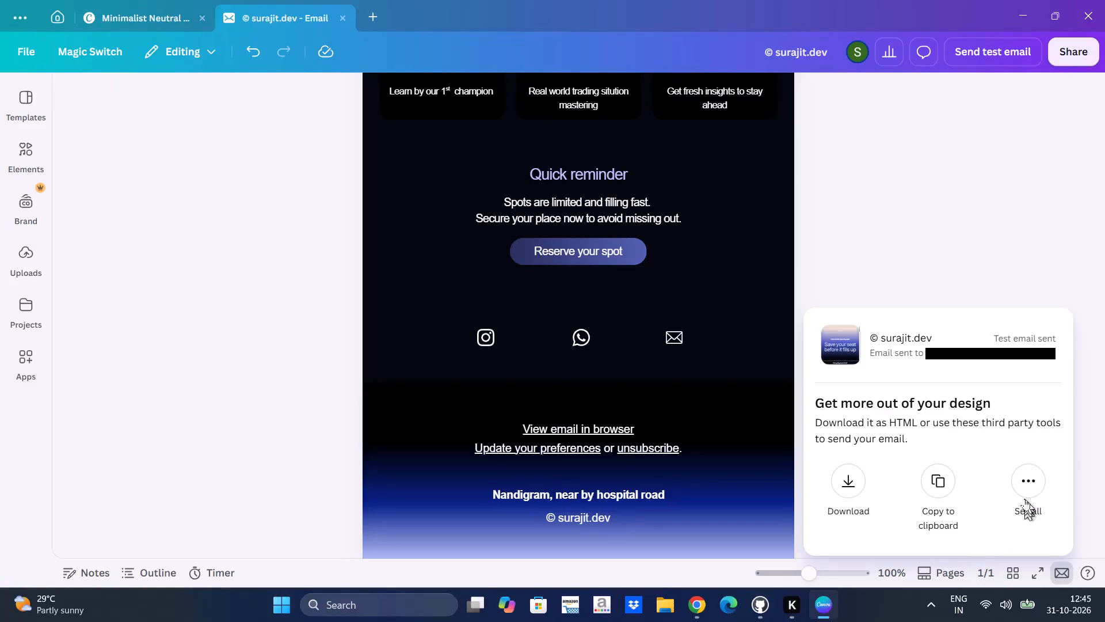
Open the Gmail app from the design's sharing options and start the Google sign-in for creating email drafts.
{"action": "left_click", "coordinate": [1024, 491]}
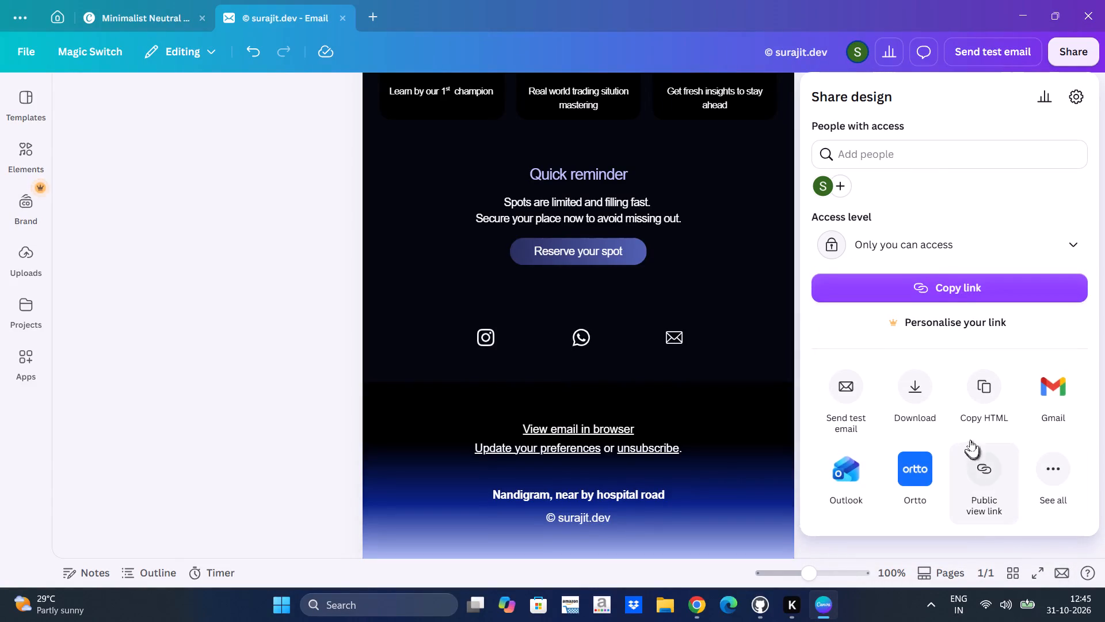
{"action": "left_click", "coordinate": [1029, 399]}
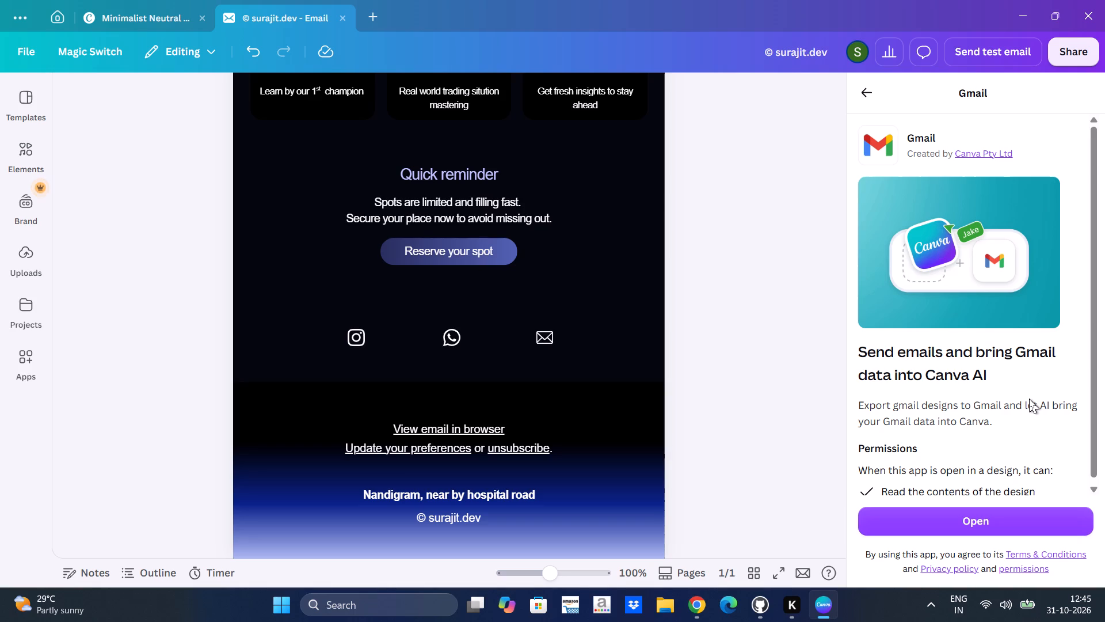
{"action": "left_click", "coordinate": [966, 517]}
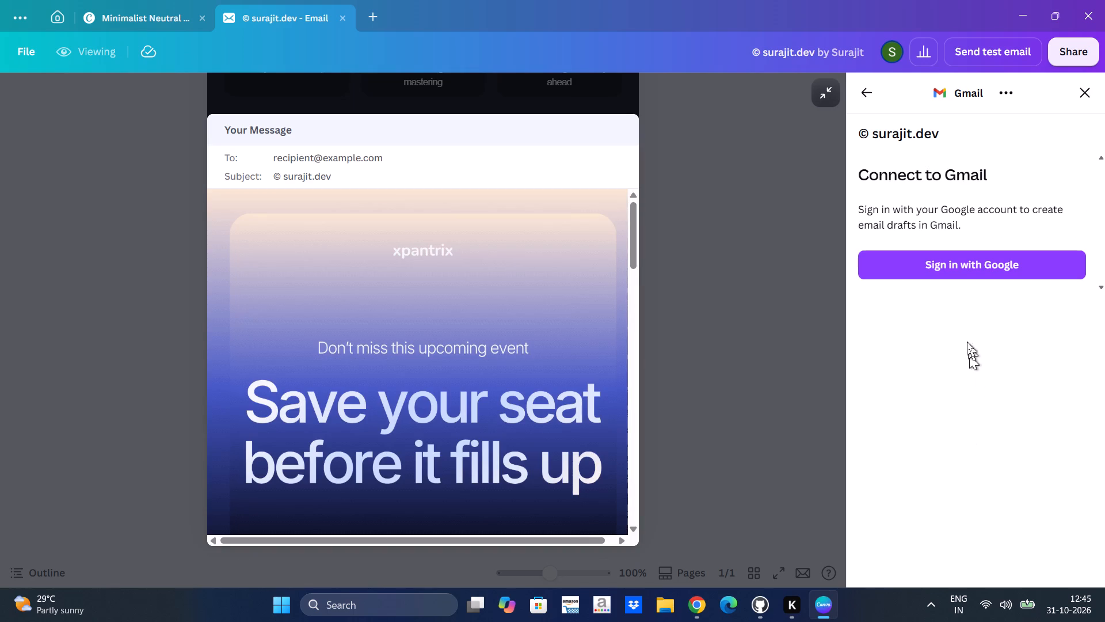
{"action": "left_click", "coordinate": [949, 257]}
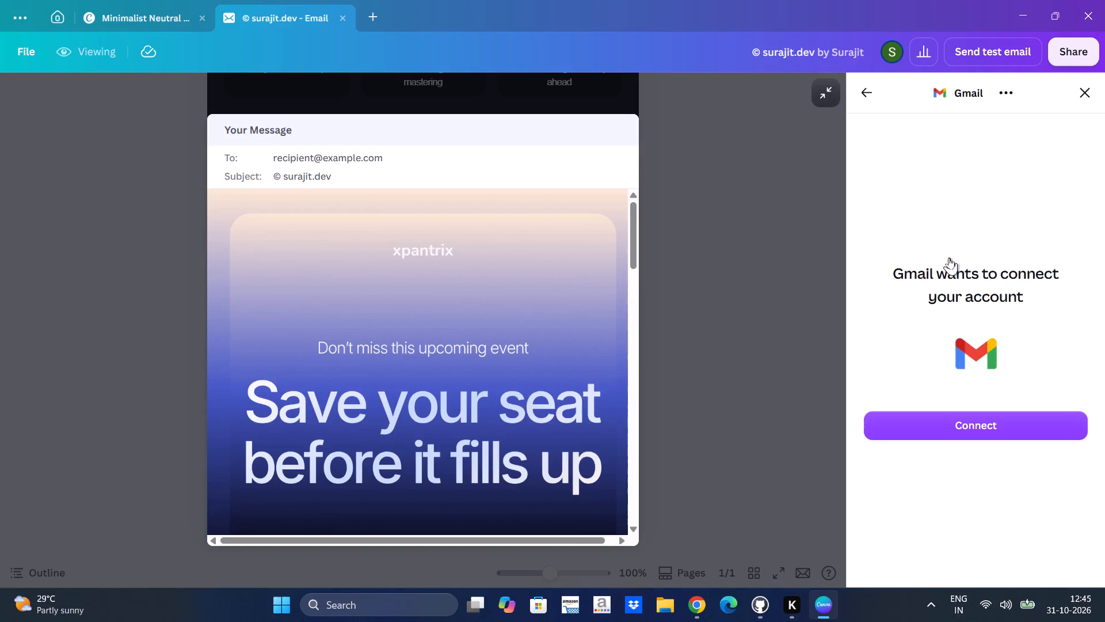
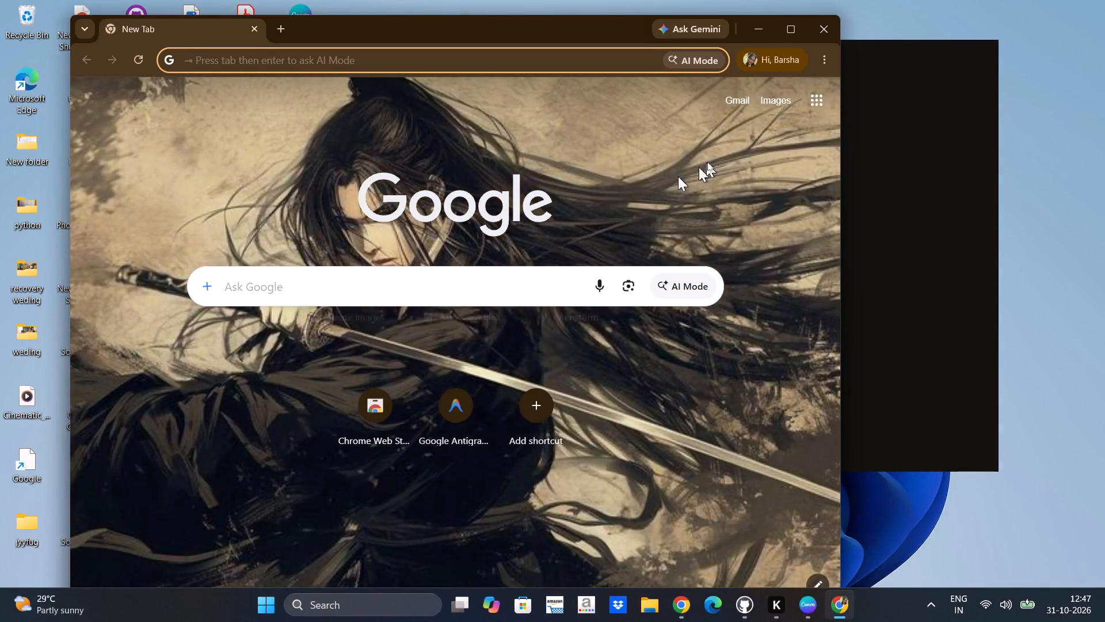
Open the current Chrome profile's account details and check the e-mail address of the signed-in account.
{"action": "left_click", "coordinate": [787, 52]}
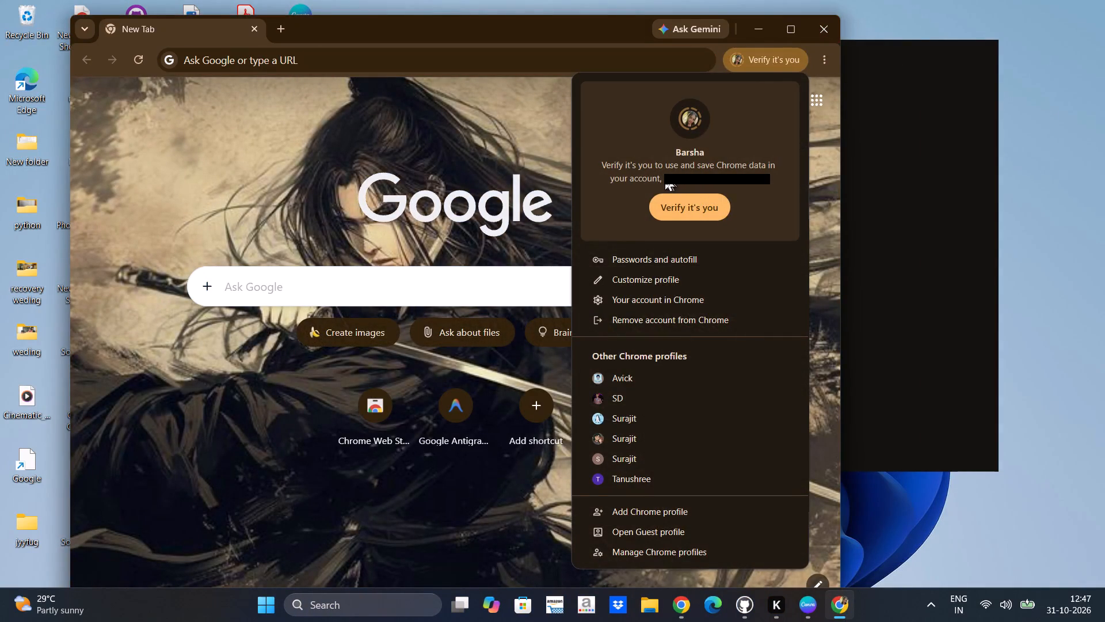
{"action": "left_click_drag", "start_coordinate": [662, 176], "coordinate": [708, 180]}
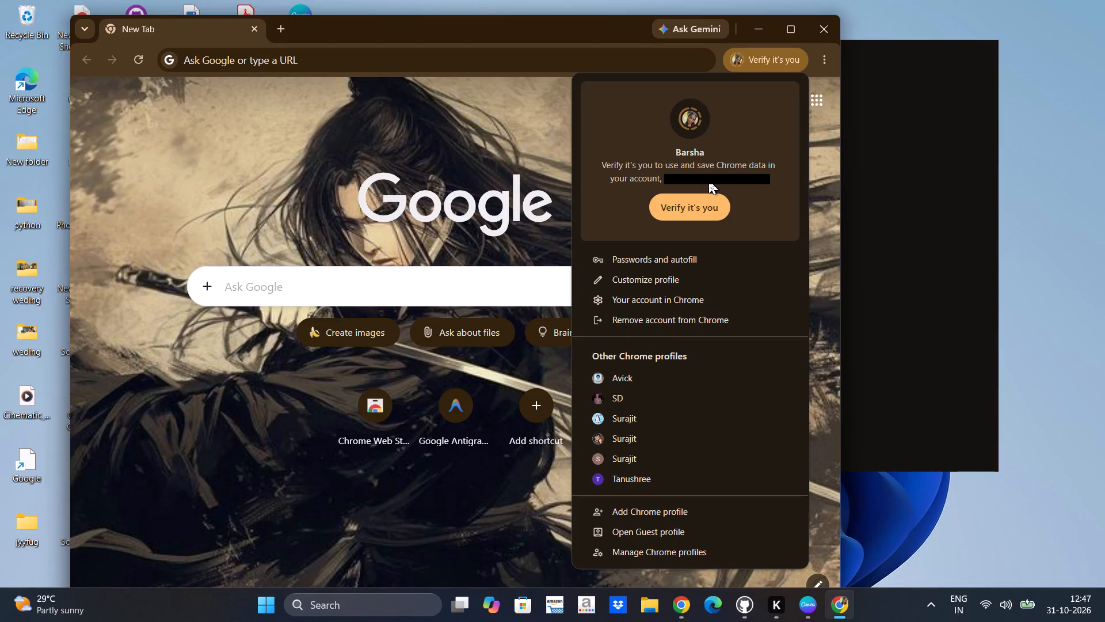
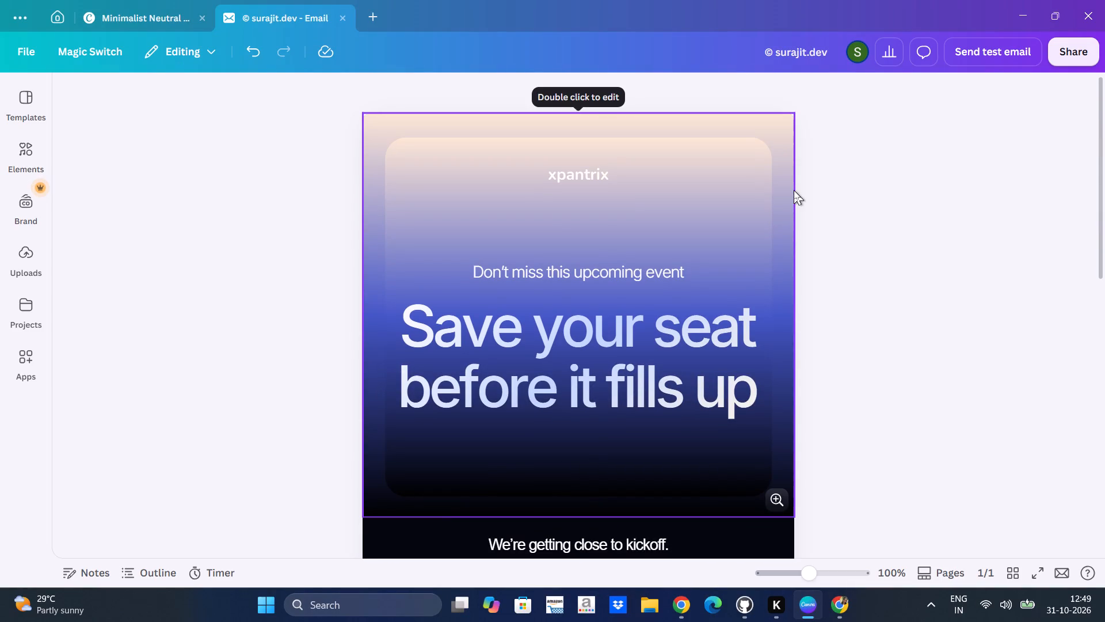
Transform the email design into a Doc with Magic Switch, using the suggested Marketing video script format.
{"action": "scroll", "coordinate": [794, 190], "scroll_direction": "down", "scroll_amount": 11}
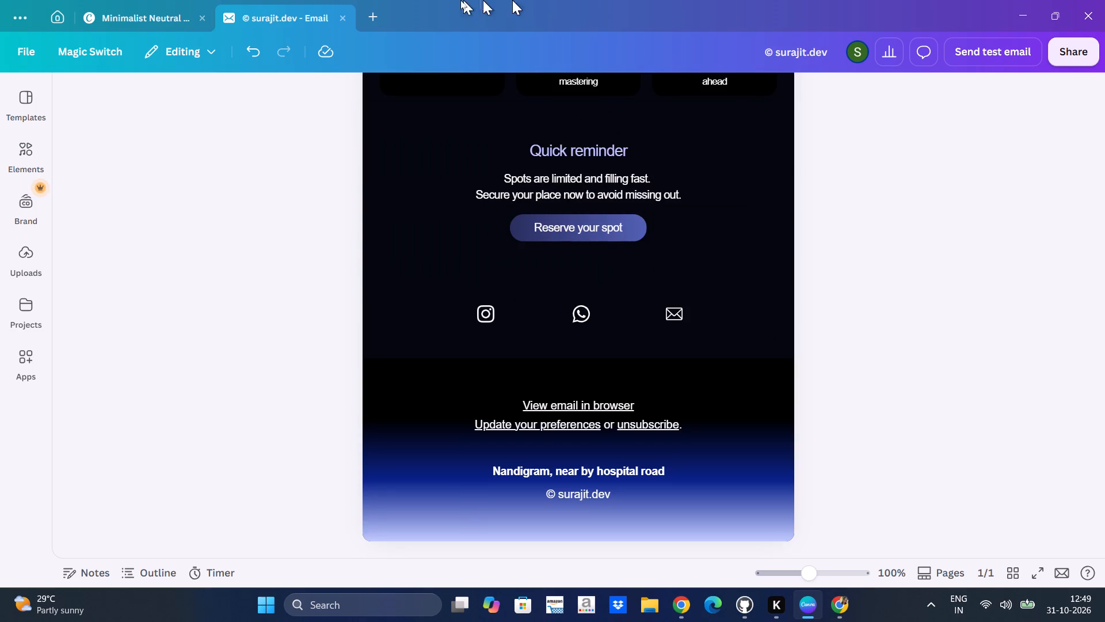
{"action": "left_click", "coordinate": [118, 51]}
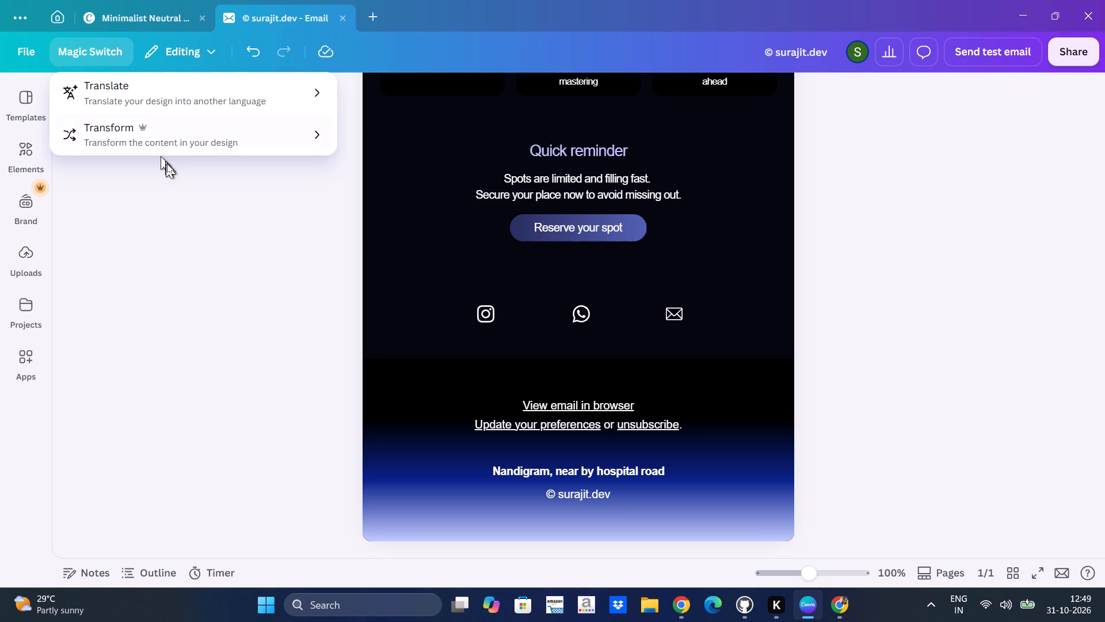
{"action": "left_click", "coordinate": [191, 139]}
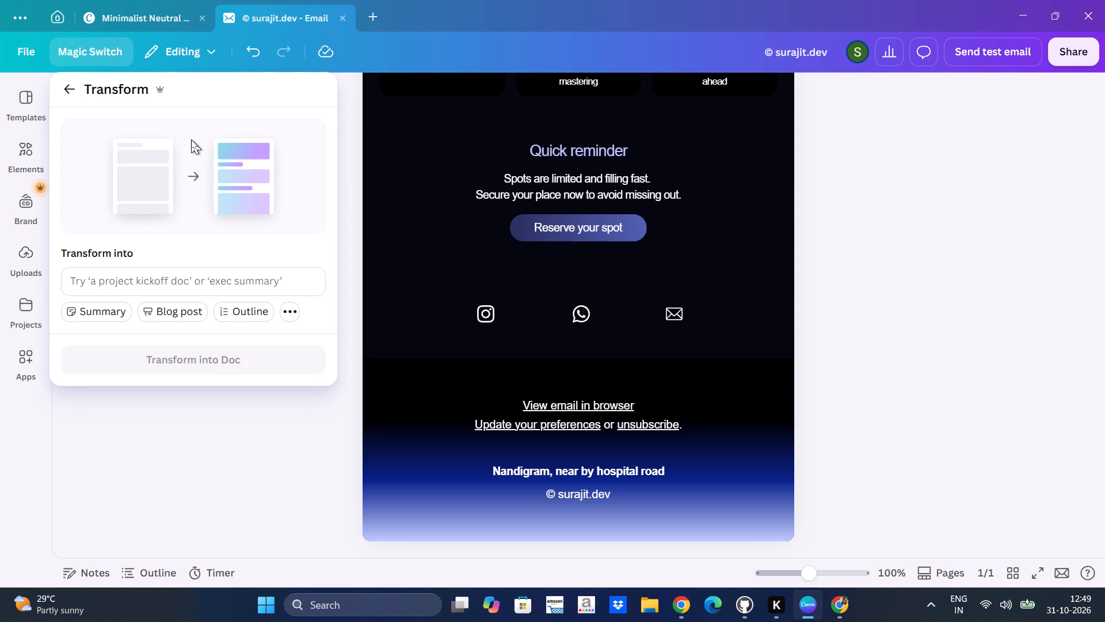
{"action": "left_click", "coordinate": [288, 307]}
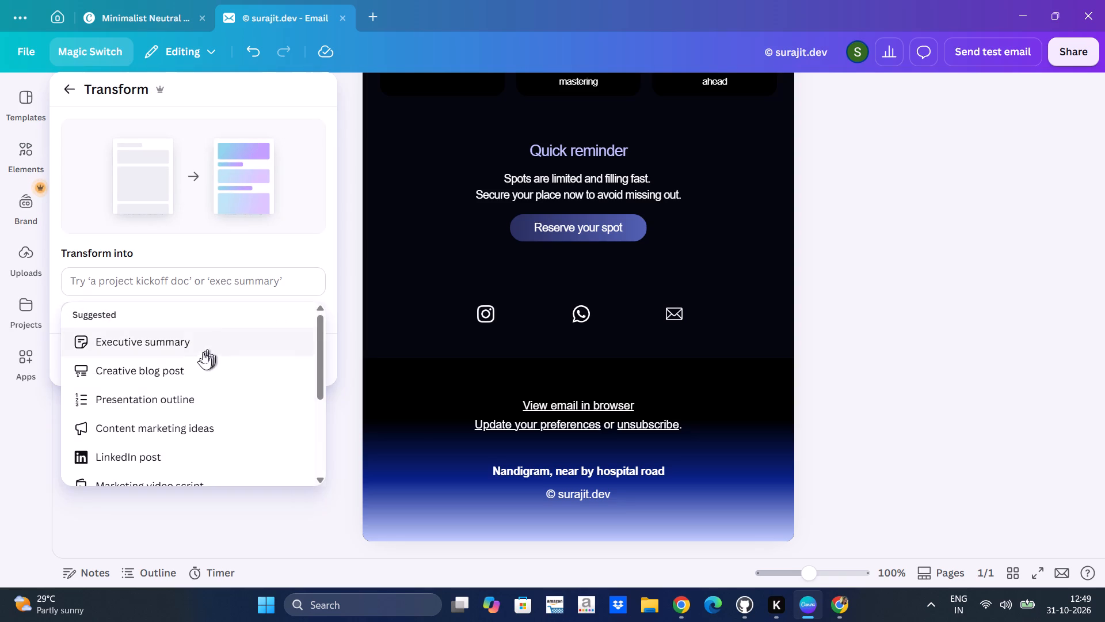
{"action": "scroll", "coordinate": [175, 385], "scroll_direction": "down", "scroll_amount": 1}
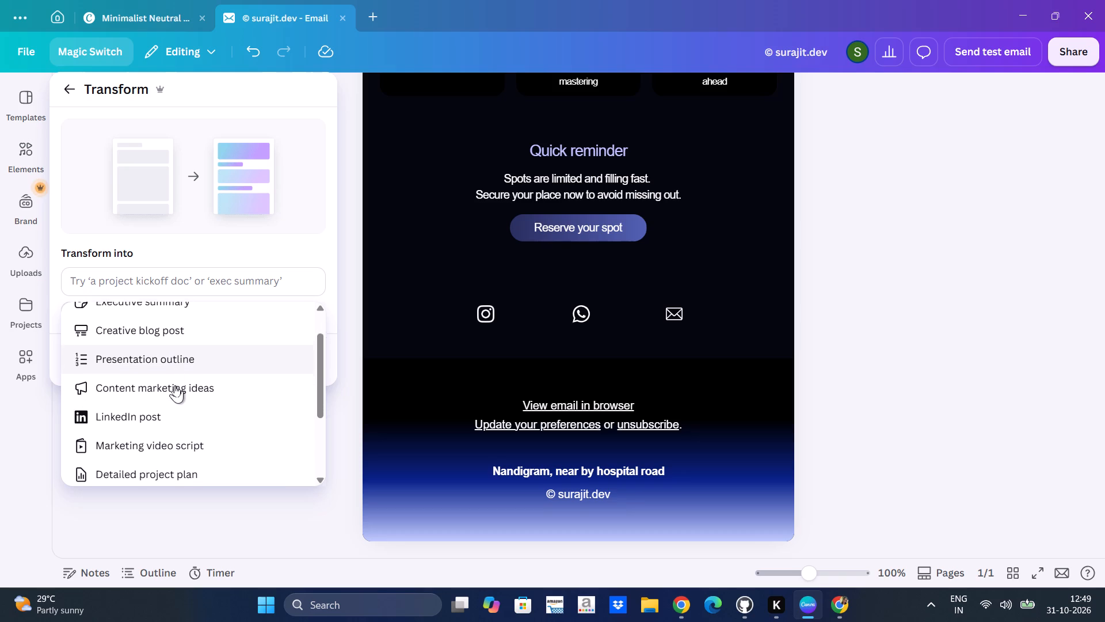
{"action": "scroll", "coordinate": [175, 385], "scroll_direction": "down", "scroll_amount": 2}
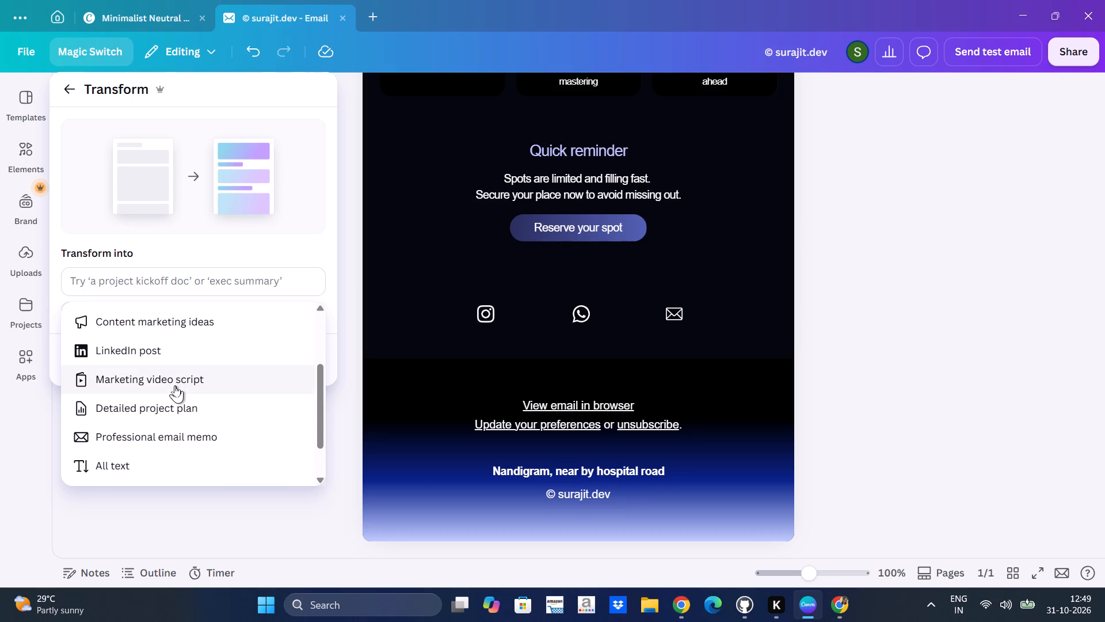
{"action": "left_click", "coordinate": [175, 385]}
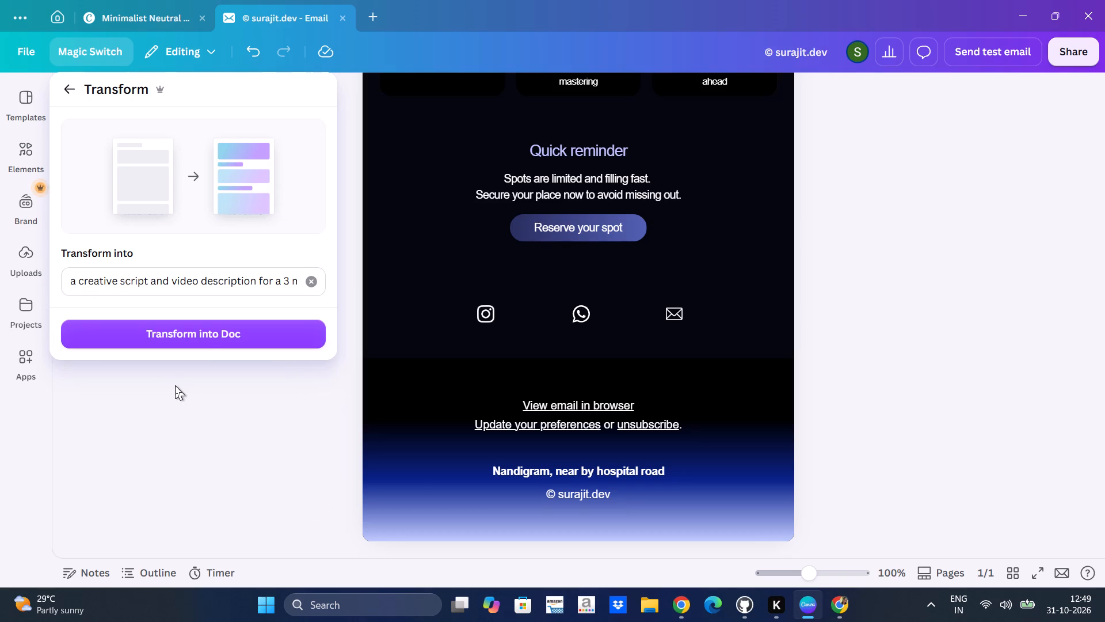
{"action": "left_click", "coordinate": [201, 337]}
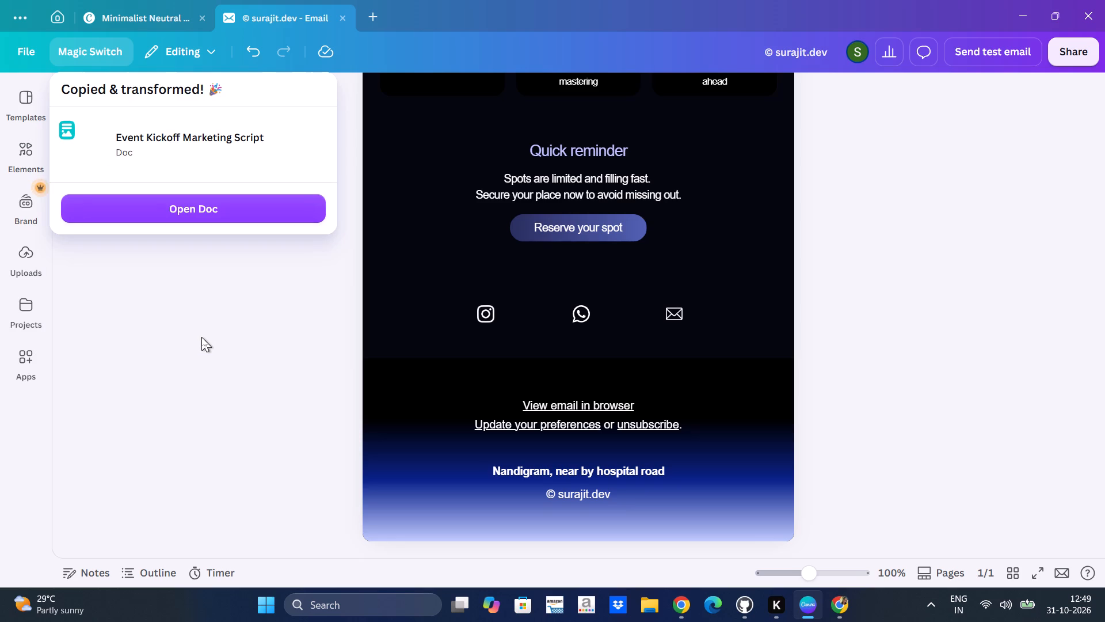
Open the transformed Doc and look through the video description and all scenes of the script.
{"action": "left_click", "coordinate": [251, 211]}
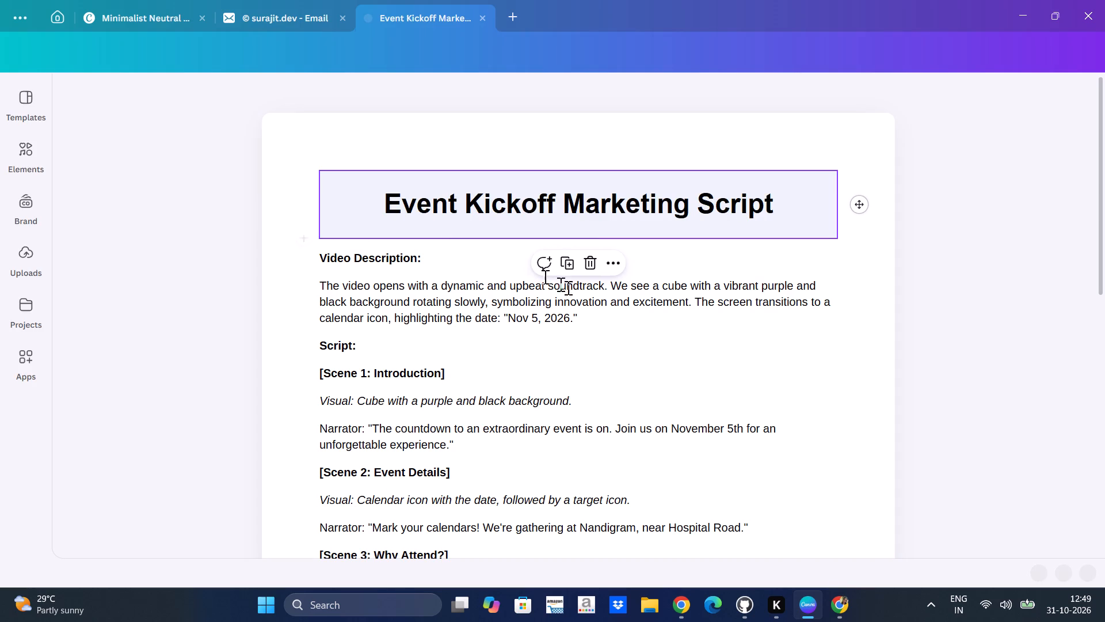
{"action": "scroll", "coordinate": [664, 401], "scroll_direction": "down", "scroll_amount": 11}
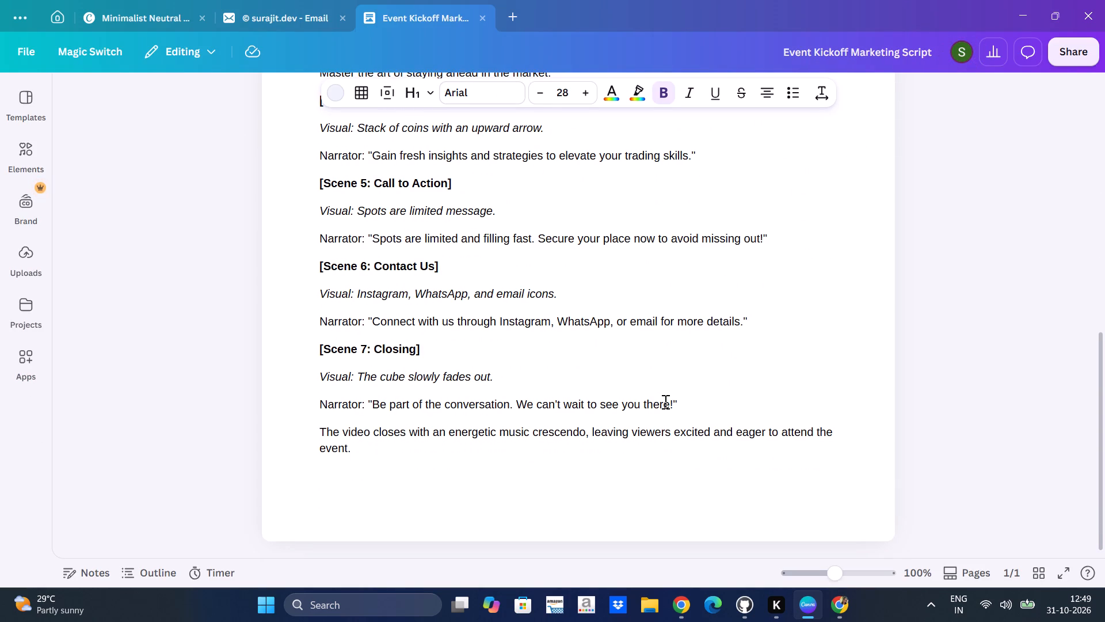
{"action": "scroll", "coordinate": [664, 401], "scroll_direction": "up", "scroll_amount": 12}
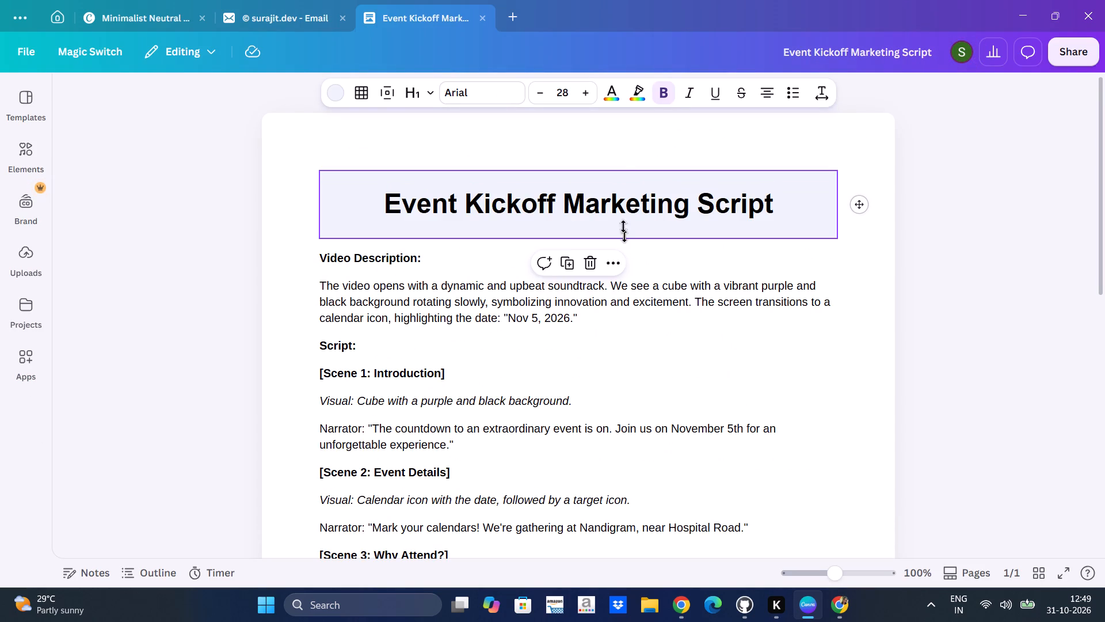
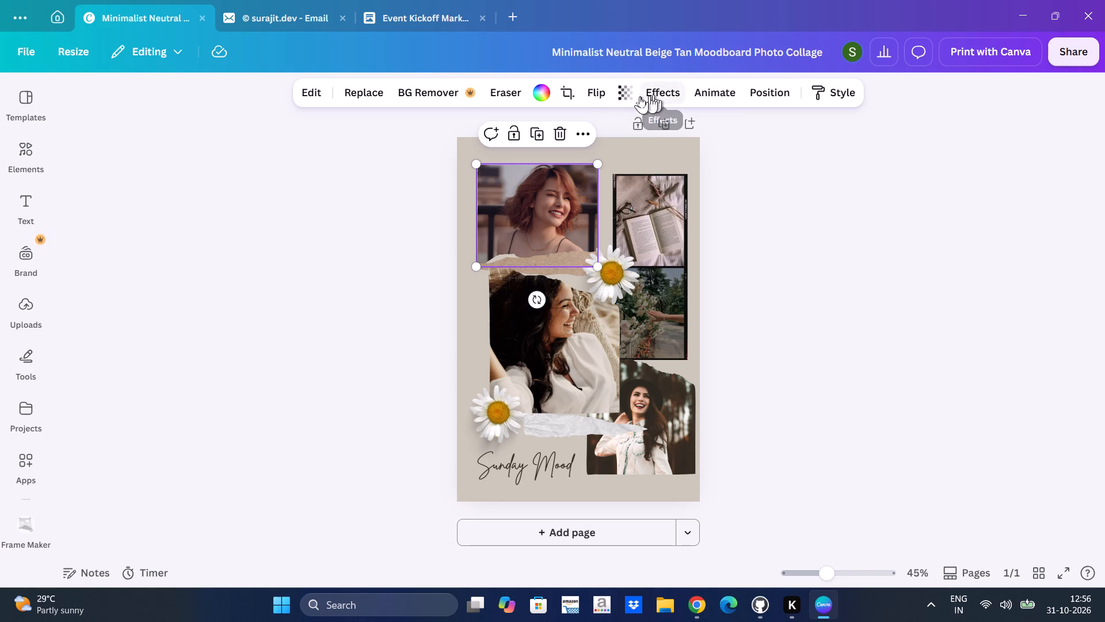
Remove the backgrounds of the three portrait photos in the collage: the red-haired woman, the woman in the hat, and the large central photo.
{"action": "left_click", "coordinate": [445, 88]}
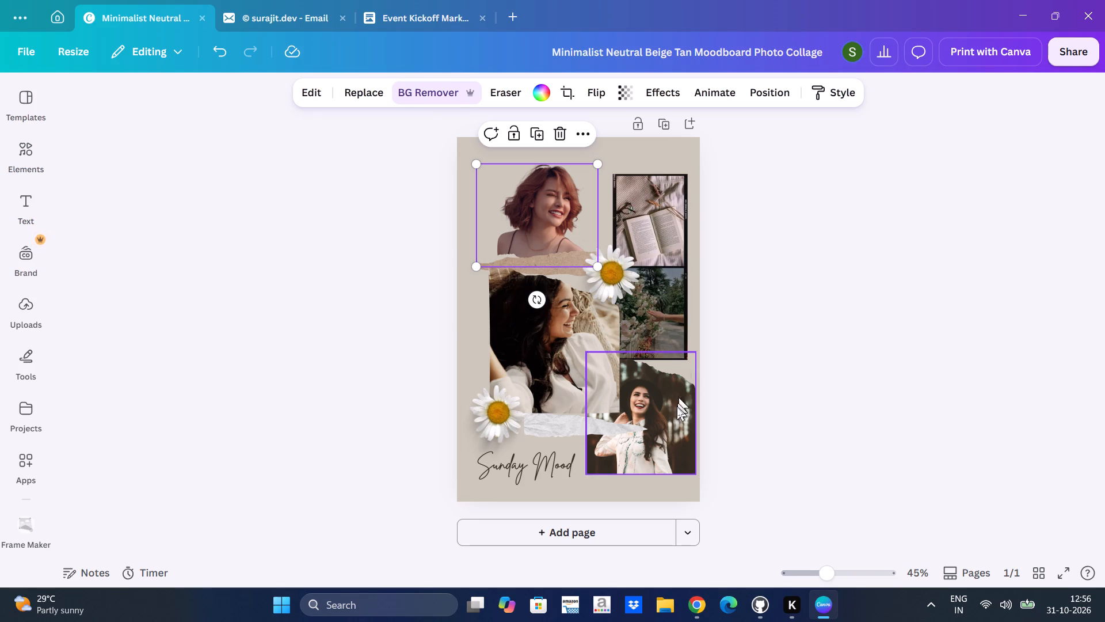
{"action": "left_click", "coordinate": [666, 426]}
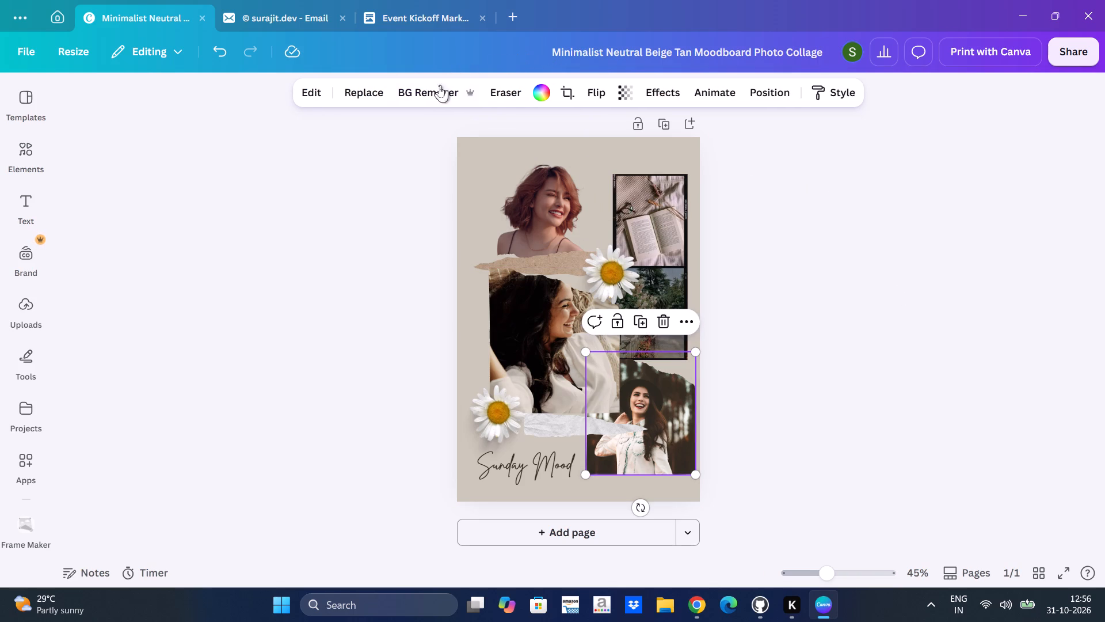
{"action": "left_click", "coordinate": [435, 90]}
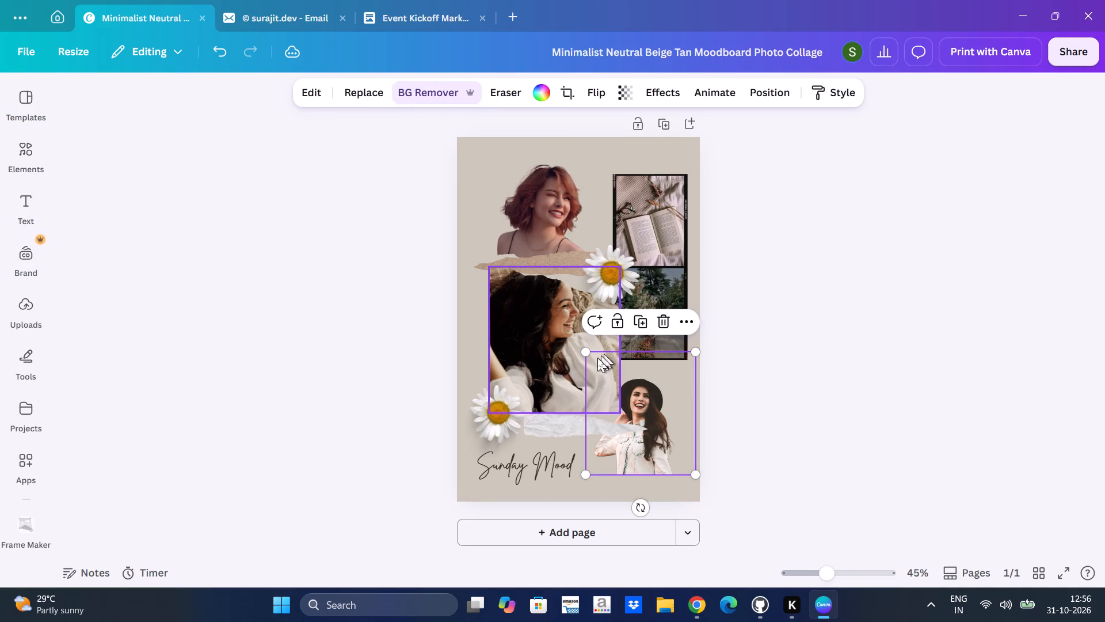
{"action": "left_click", "coordinate": [582, 363]}
{"action": "left_click", "coordinate": [412, 91]}
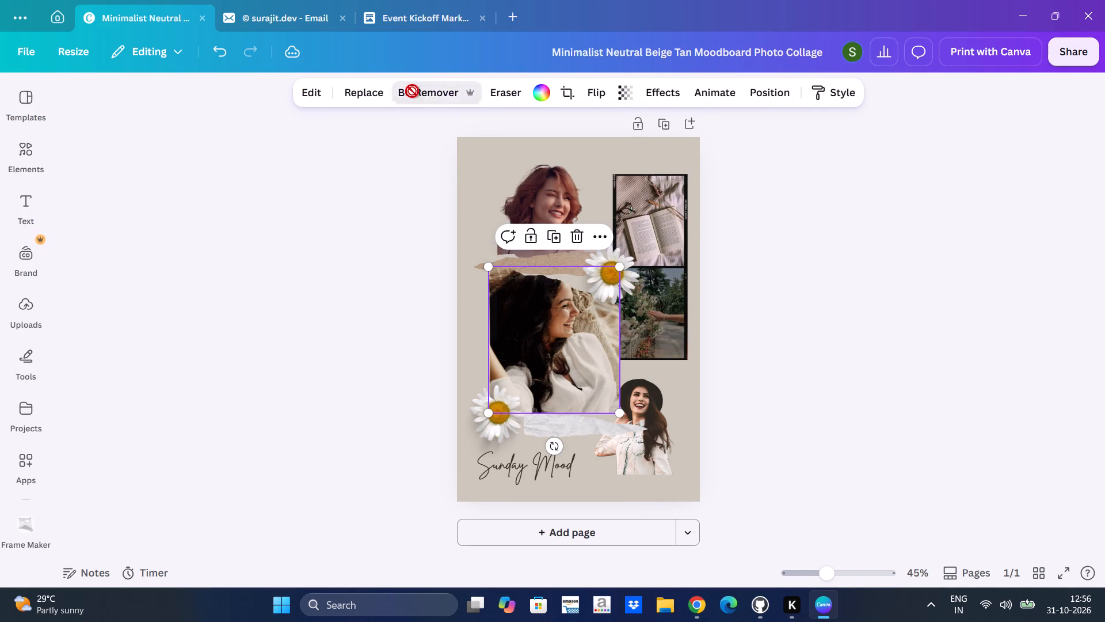
{"action": "left_click", "coordinate": [412, 91]}
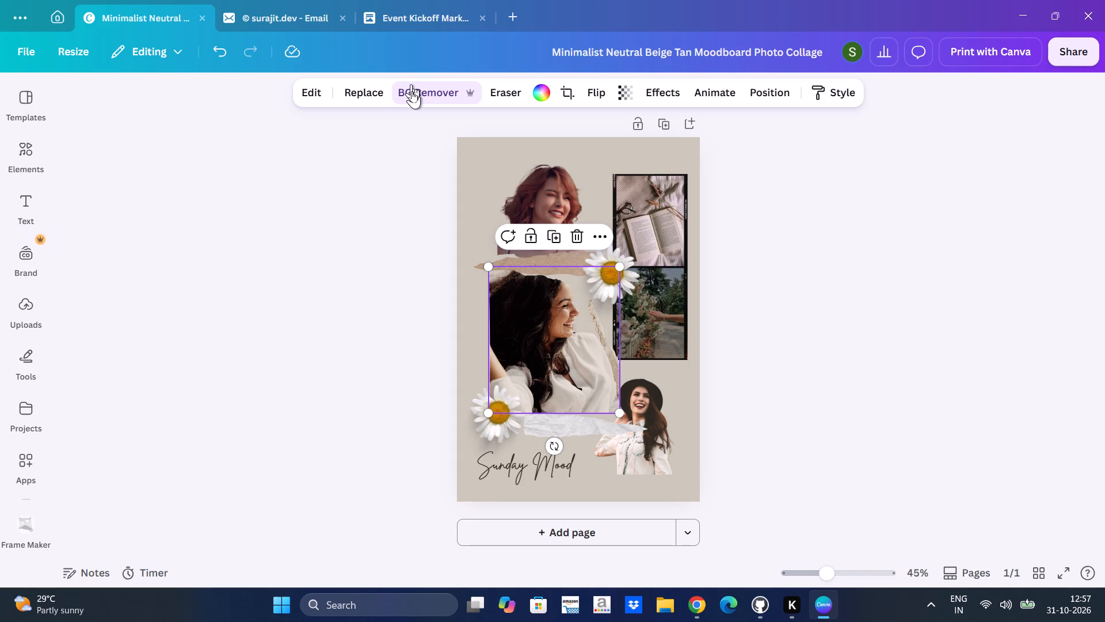
{"action": "right_click", "coordinate": [412, 91]}
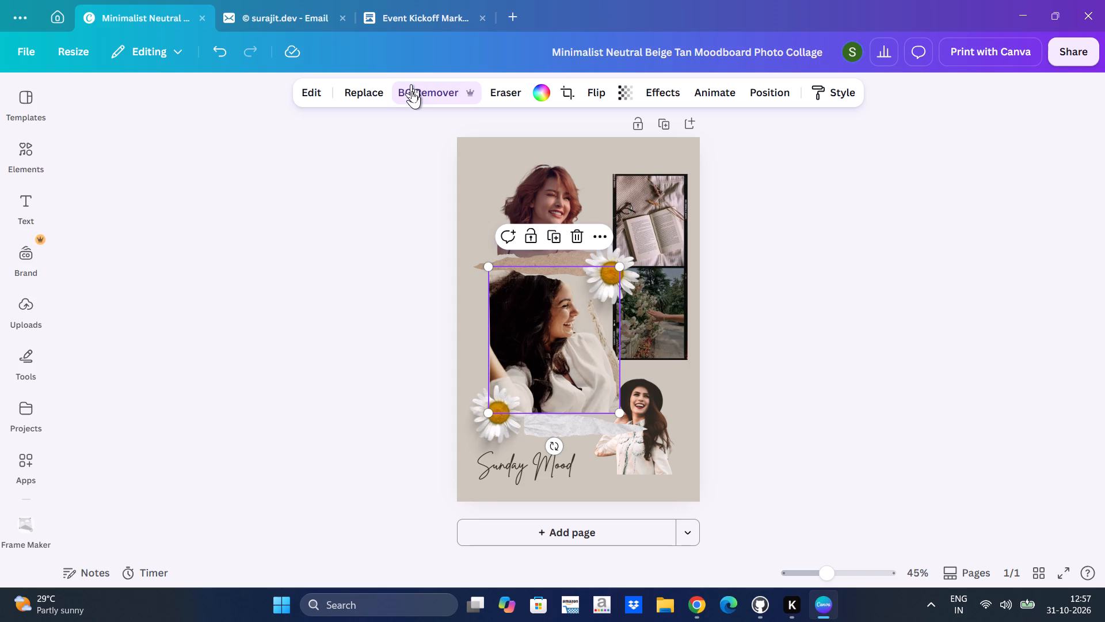
{"action": "left_click", "coordinate": [821, 340]}
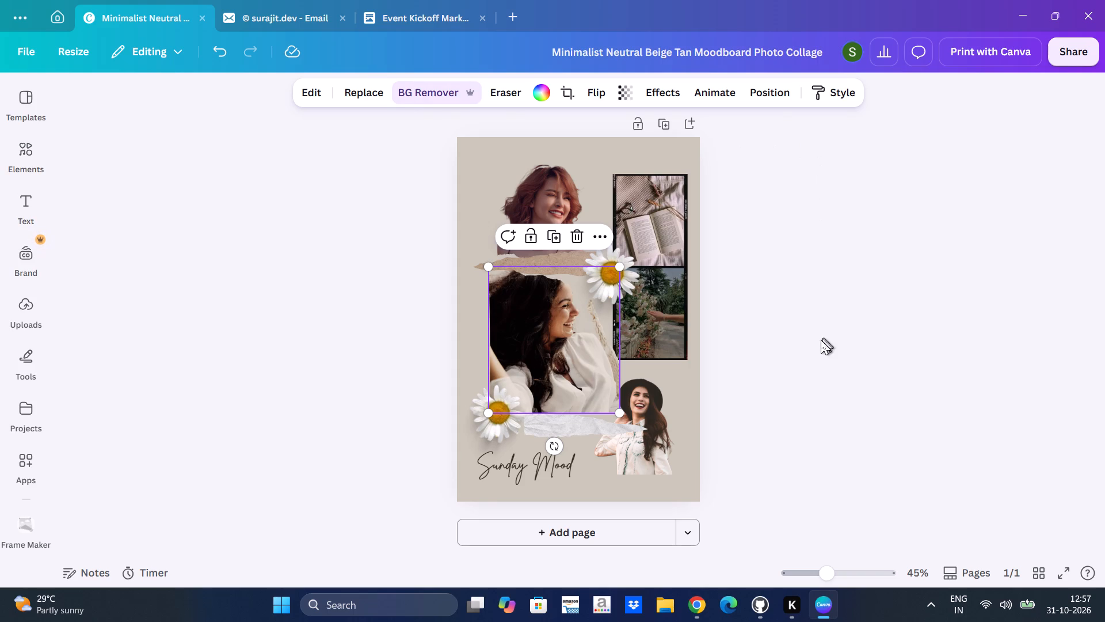